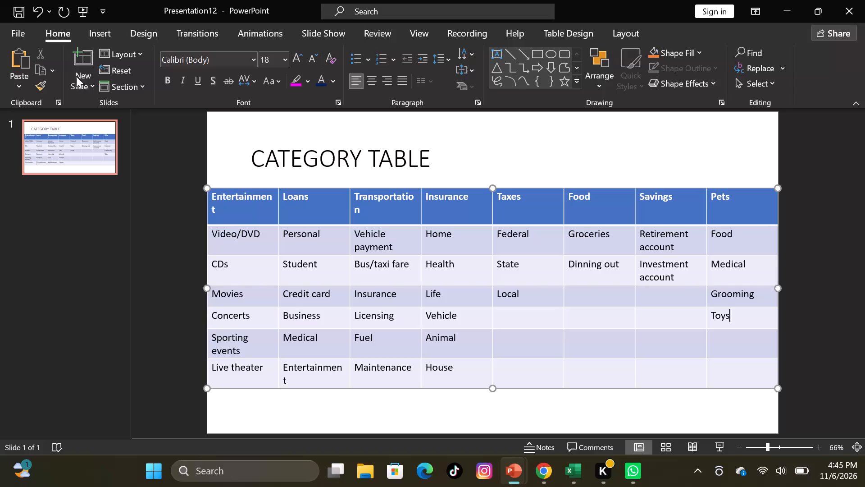
Add a new slide with the Title and Content layout after the category table slide and activate its title placeholder.
left_click(81, 74)
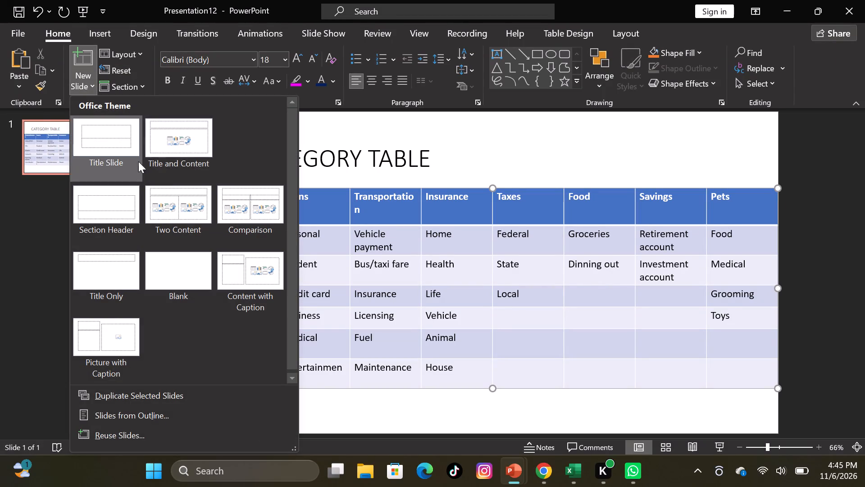
left_click(185, 129)
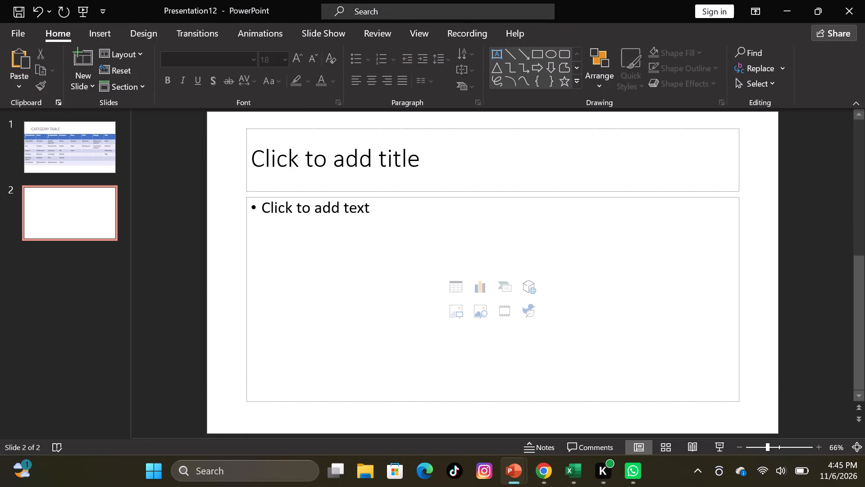
left_click(396, 179)
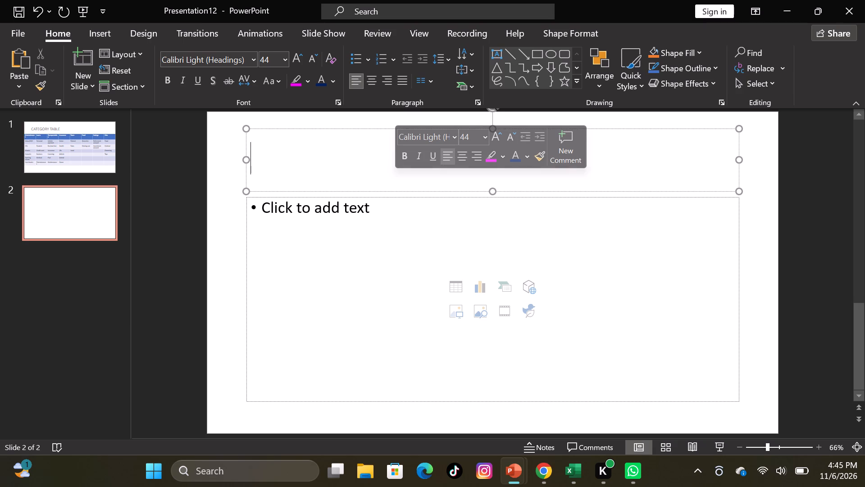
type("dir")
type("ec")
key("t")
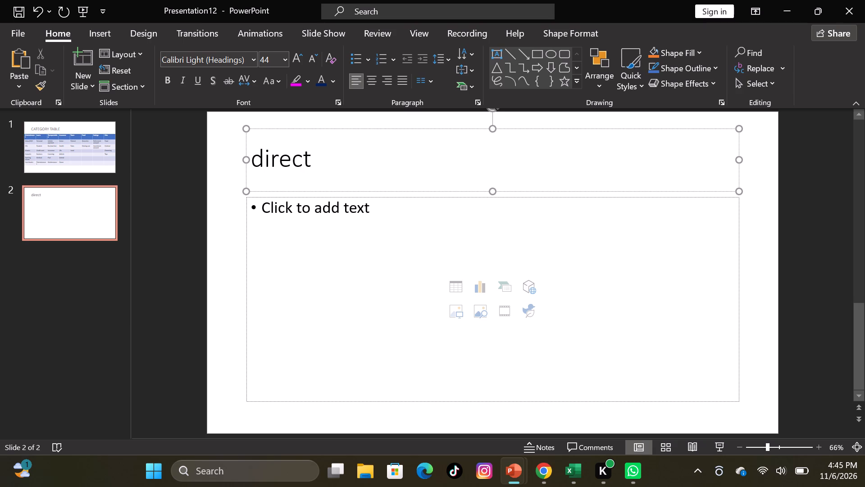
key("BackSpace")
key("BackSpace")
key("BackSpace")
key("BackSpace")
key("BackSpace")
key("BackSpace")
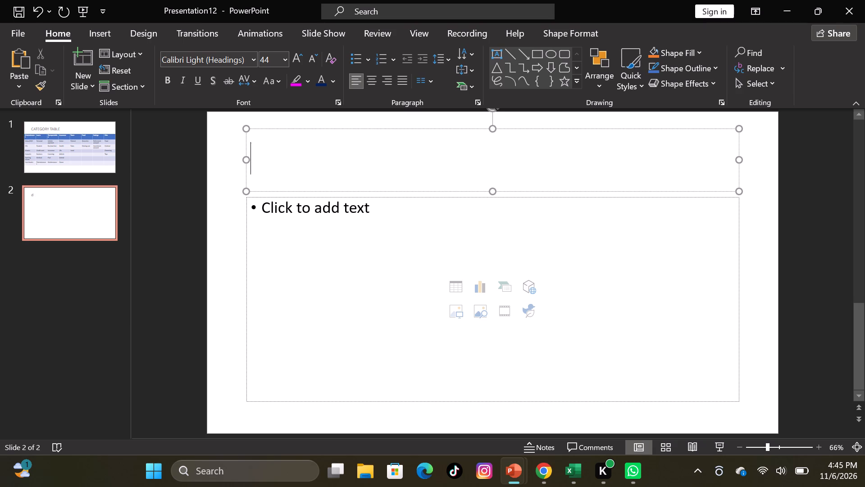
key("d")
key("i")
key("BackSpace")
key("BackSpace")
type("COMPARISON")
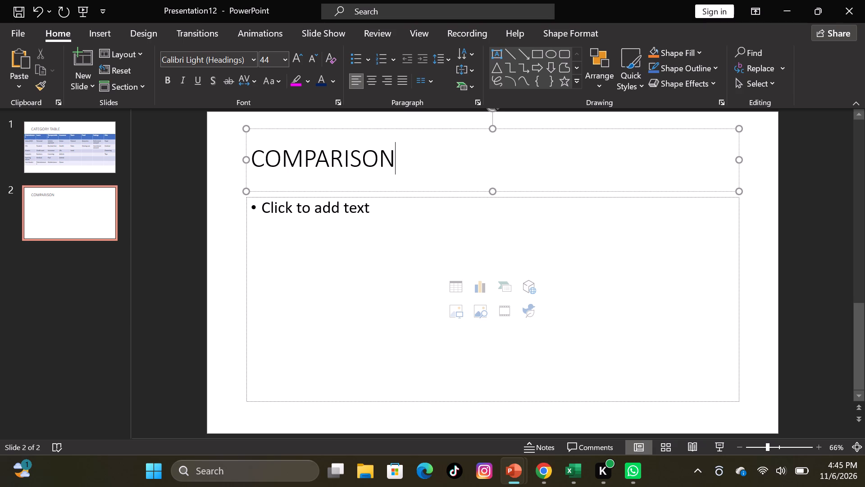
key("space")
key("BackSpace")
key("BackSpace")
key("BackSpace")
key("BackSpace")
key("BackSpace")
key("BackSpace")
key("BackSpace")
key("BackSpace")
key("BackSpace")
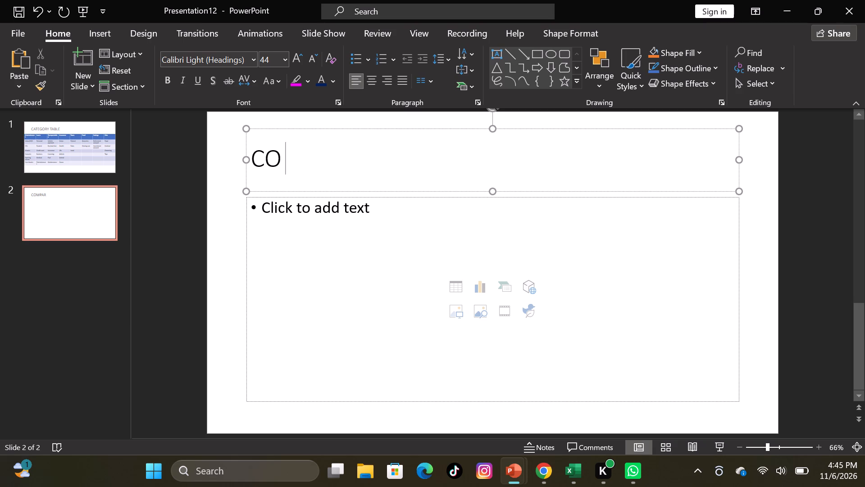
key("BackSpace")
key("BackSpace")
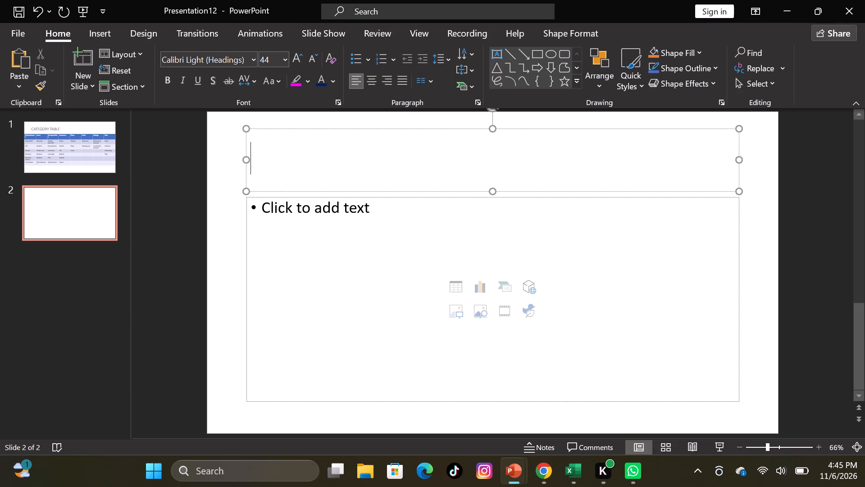
Enter "COMPARISON OF THE THREE LAYERS OF TAXE" as the title of slide 2.
type("COMPARISON")
key("space")
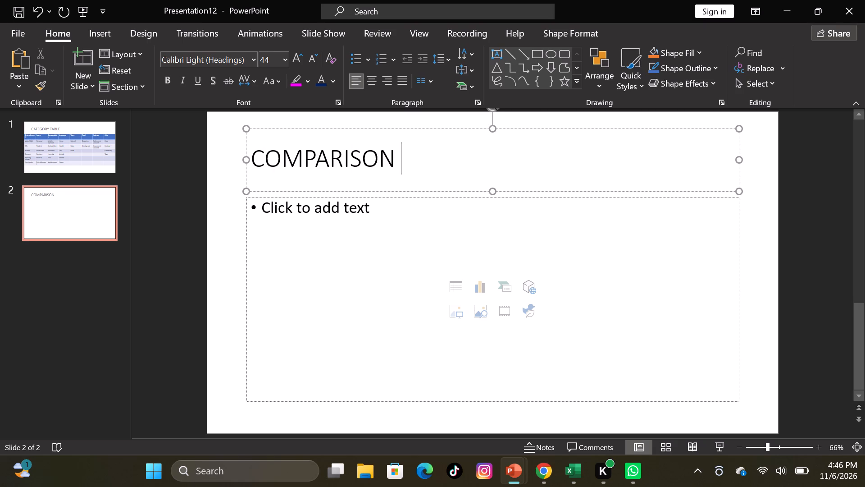
type("OF")
key("space")
type("THE THREE")
key("space")
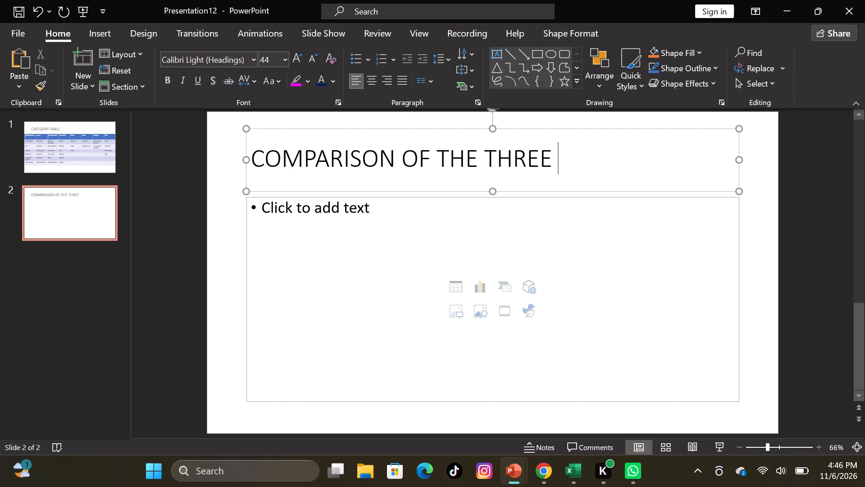
type("LAYERS")
key("space")
type("OF TAX")
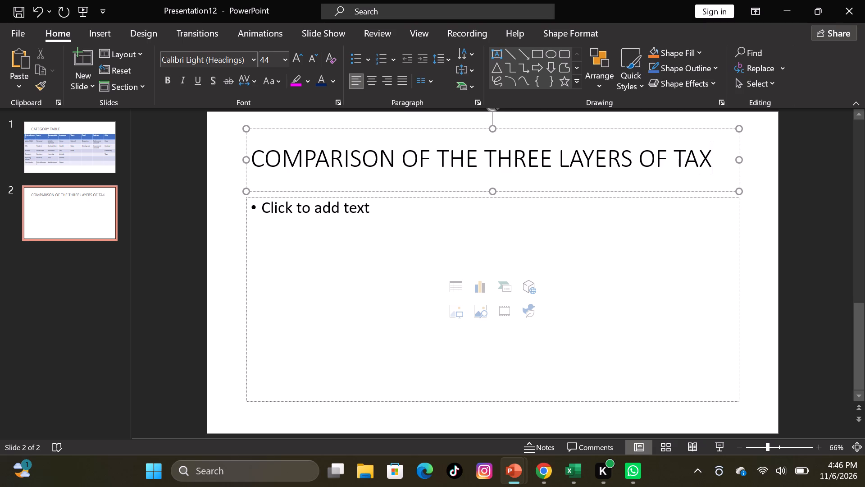
key("e")
Remove the bullet from the content placeholder of slide 2 and insert a table with four columns and four rows there.
left_click(369, 228)
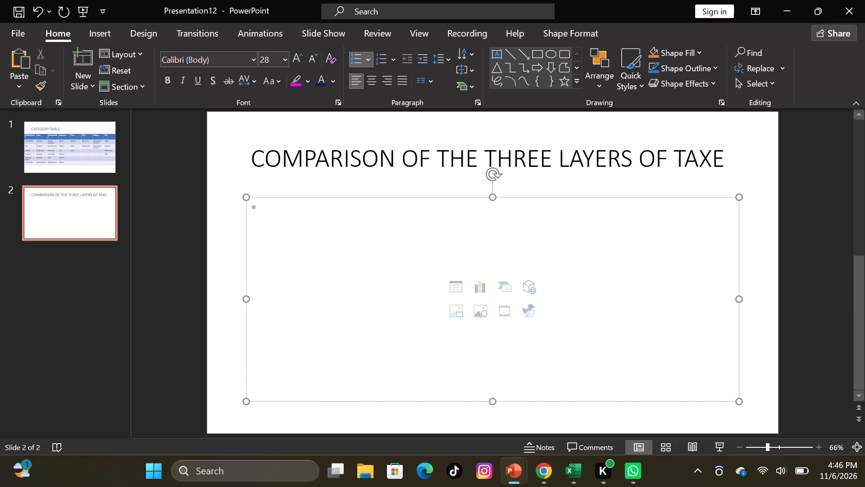
key("BackSpace")
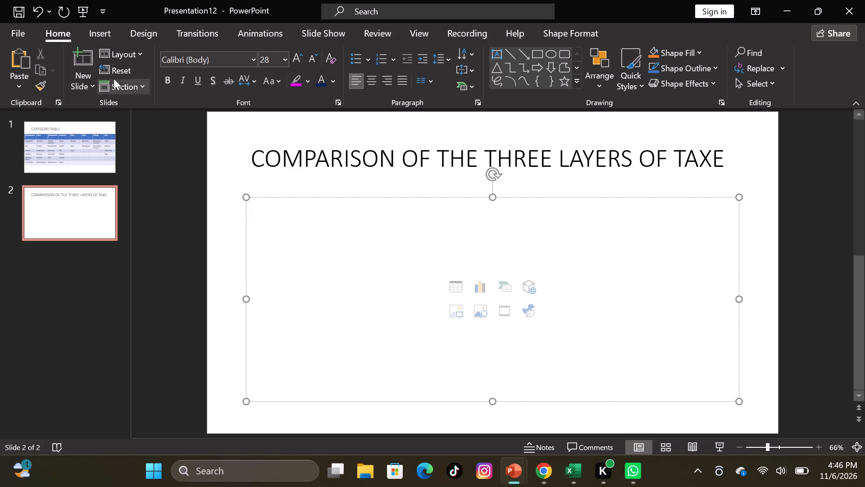
left_click(105, 39)
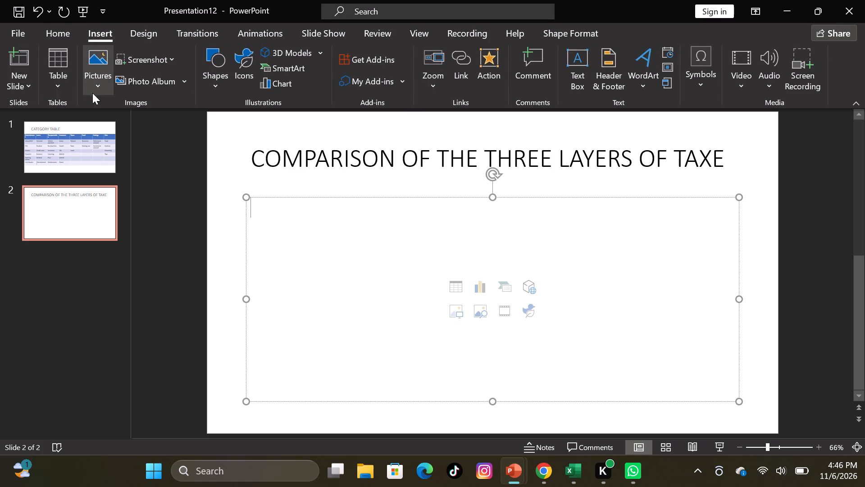
left_click(57, 61)
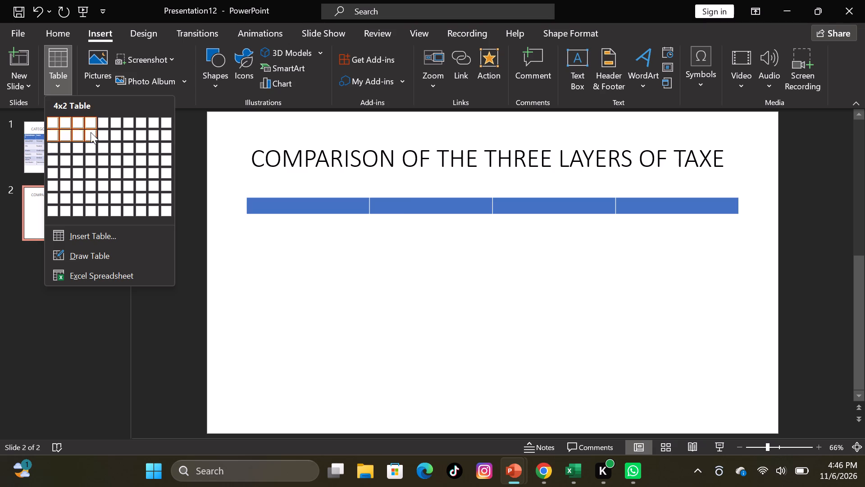
left_click(91, 160)
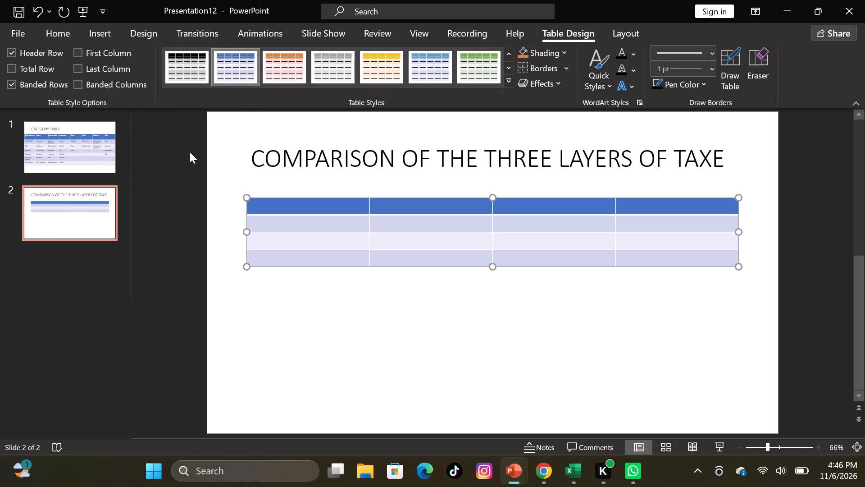
Enter "Tax Layer" as the header of the new table's first column.
left_click(321, 202)
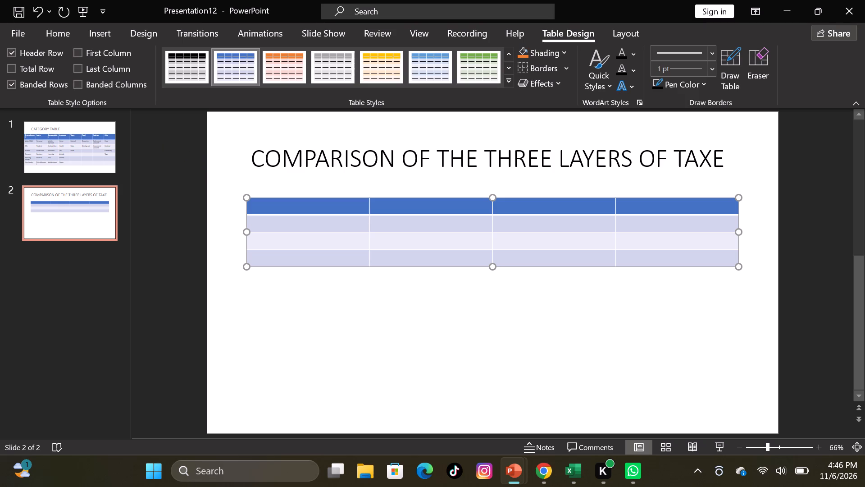
left_click(322, 208)
key("Left")
key("t")
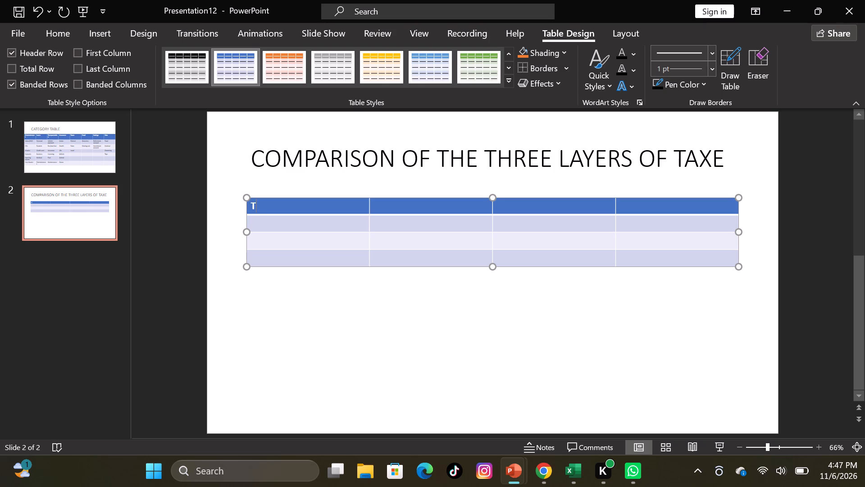
key("a")
type("x")
key("space")
type("la")
key("BackSpace")
key("BackSpace")
type("ayer")
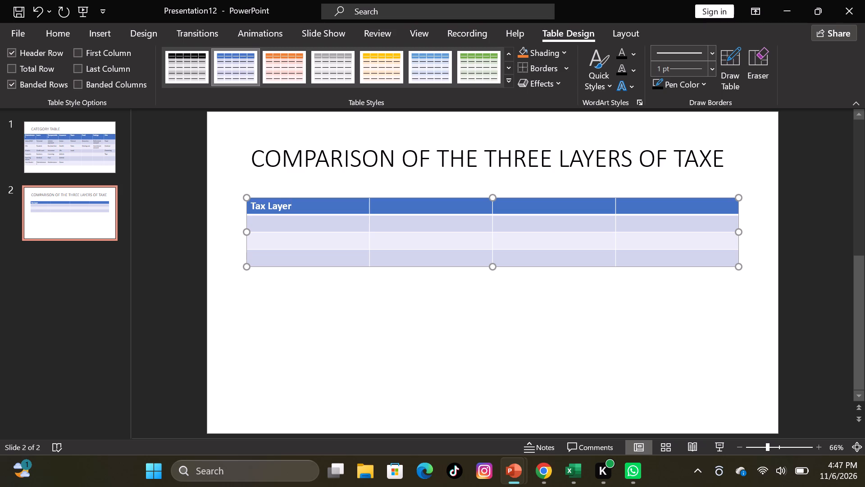
Enter "Who collects it" as the header of the table's second column.
key("Right")
key("w")
type("ho collect")
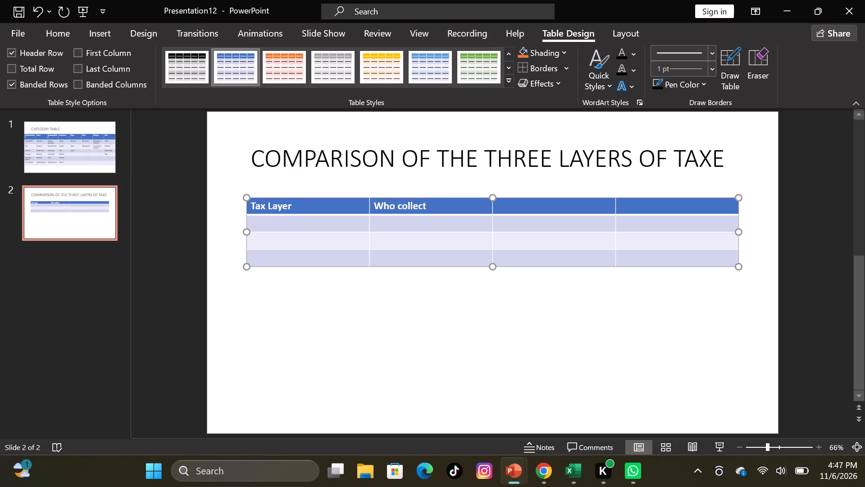
key("s")
key("space")
type("it")
Enter "Core funding purpose" as the header of the table's third column.
key("Right")
key("c")
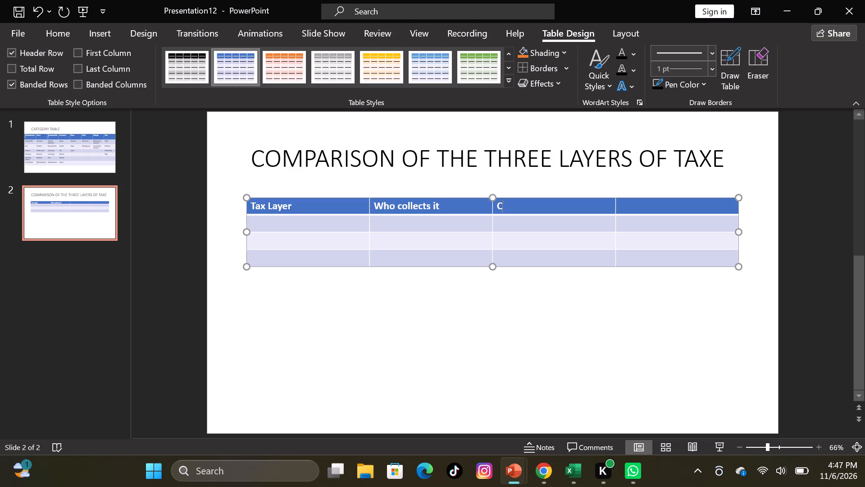
type("ore")
key("space")
type("funding")
key("space")
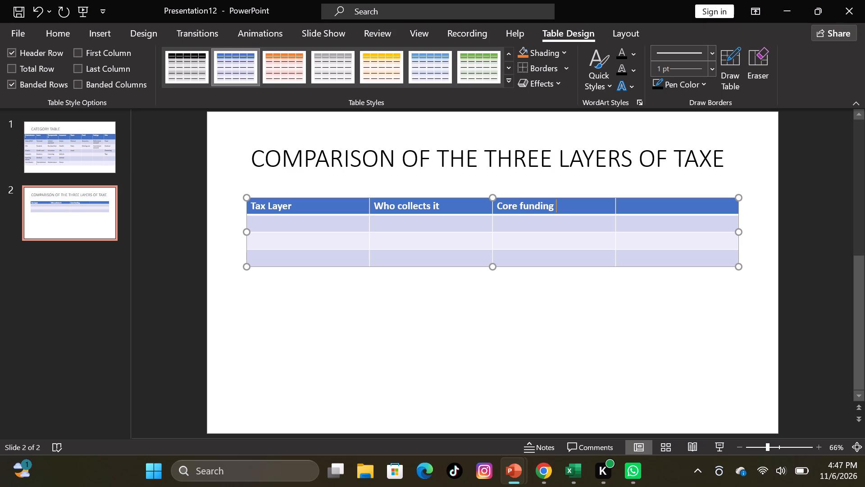
type("pu")
type("rp")
type("ose")
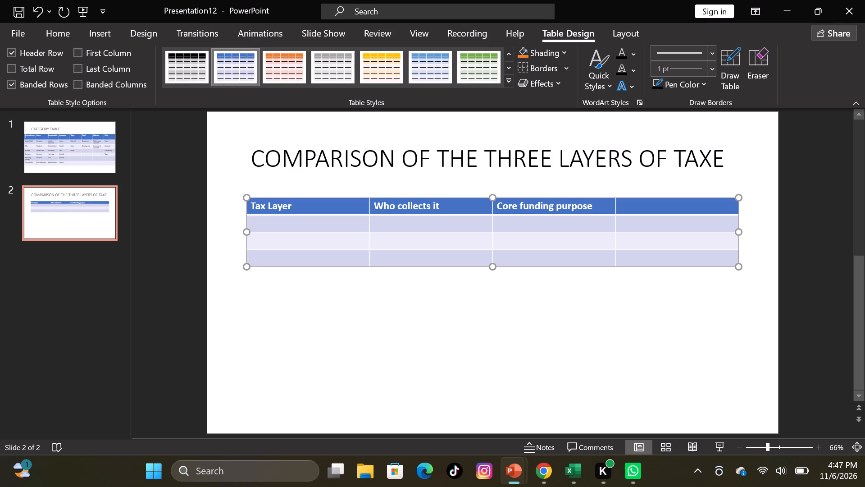
Enter "Common examples You'll see" as the header of the table's fourth column.
key("Right")
key("c")
type("oomon")
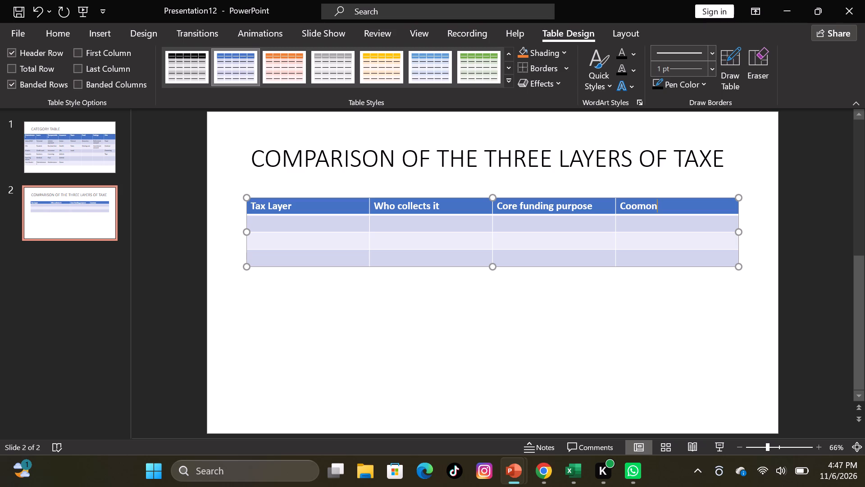
key("Left")
key("Left")
key("Left")
key("BackSpace")
key("m")
key("Right")
key("Right")
key("Right")
key("space")
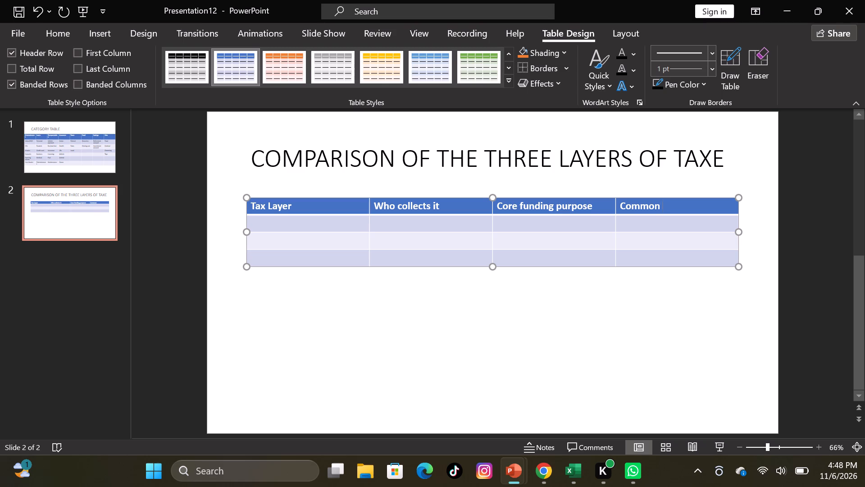
type("examples")
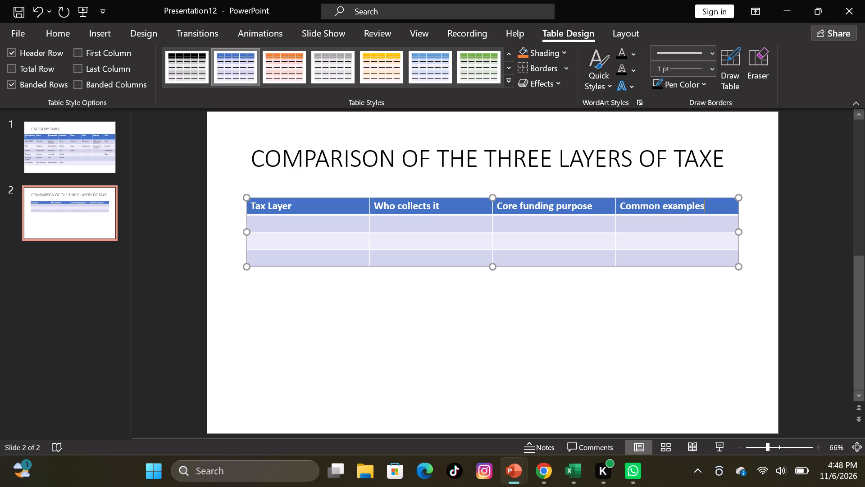
key("space")
key("y")
type("ou")
key("apostrophe")
type("ll se")
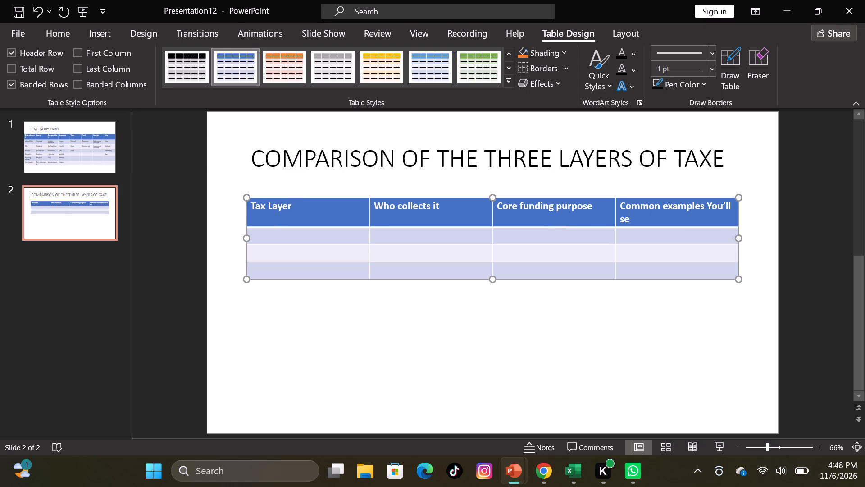
key("e")
Fill the three rows of the Tax Layer column with "Federal", "State" and "Local", in that order.
key("Down")
key("Left")
key("Left")
key("Left")
key("Left")
key("Left")
key("Down")
key("Left")
key("Left")
key("Left")
key("f")
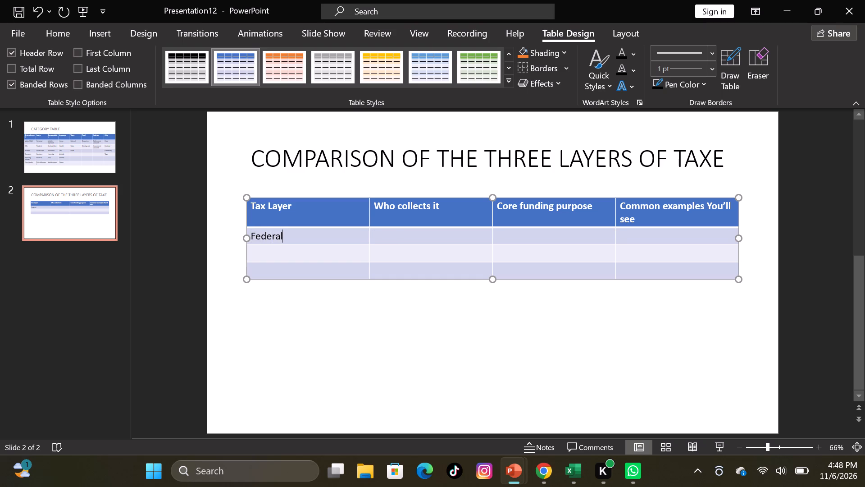
key("Down")
key("s")
type("tate")
key("Down")
key("l")
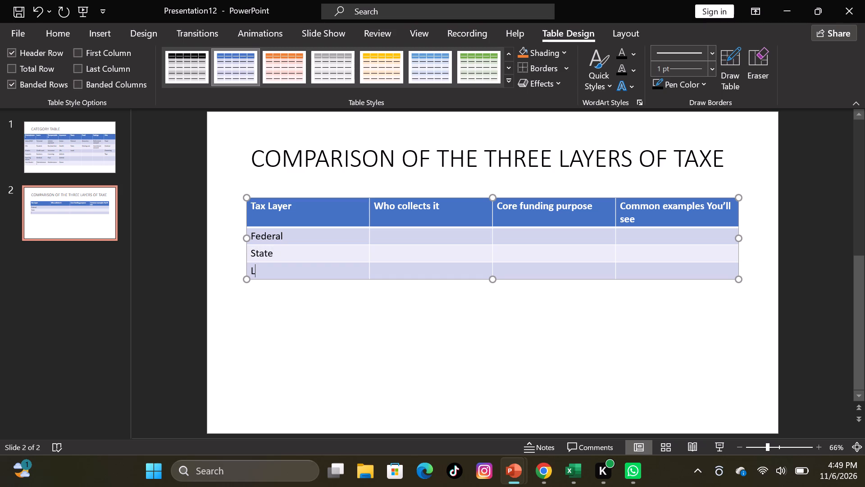
type("ocal")
Enter "IRIS" in the Federal row of the "Who collects it" column and move to the State row's cell below.
left_click(427, 230)
left_click(427, 230)
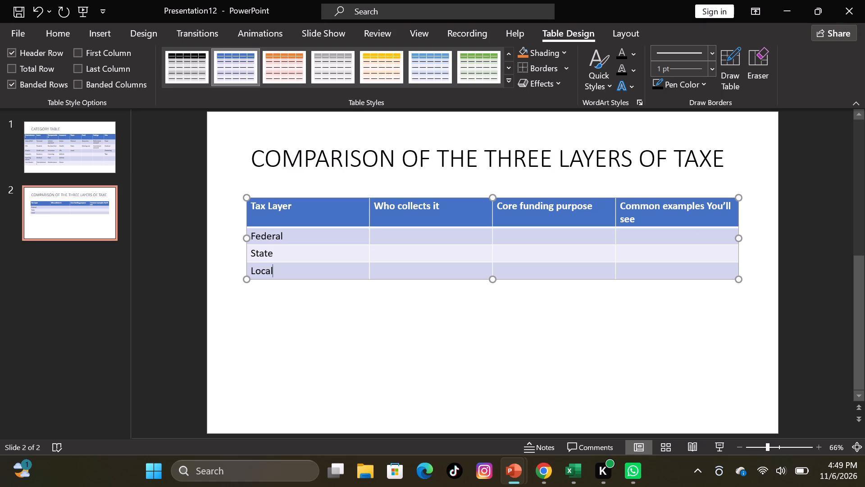
left_click(424, 239)
type("IRIS")
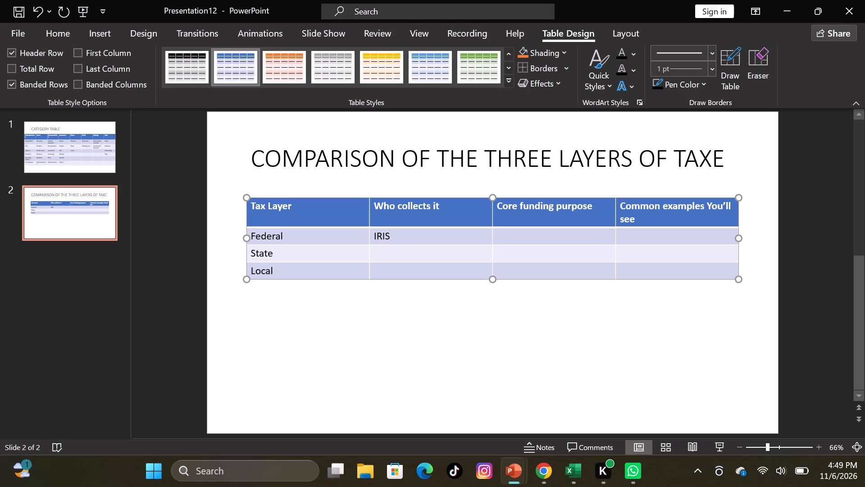
key("Down")
Enter "State Government" in the State row of the "Who collects it" column.
key("s")
type("tate")
key("space")
key("g")
key("o")
key("v")
key("o")
key("BackSpace")
type("er")
type("ment")
Enter "County, City, School District" in the Local row of the "Who collects it" column.
key("Down")
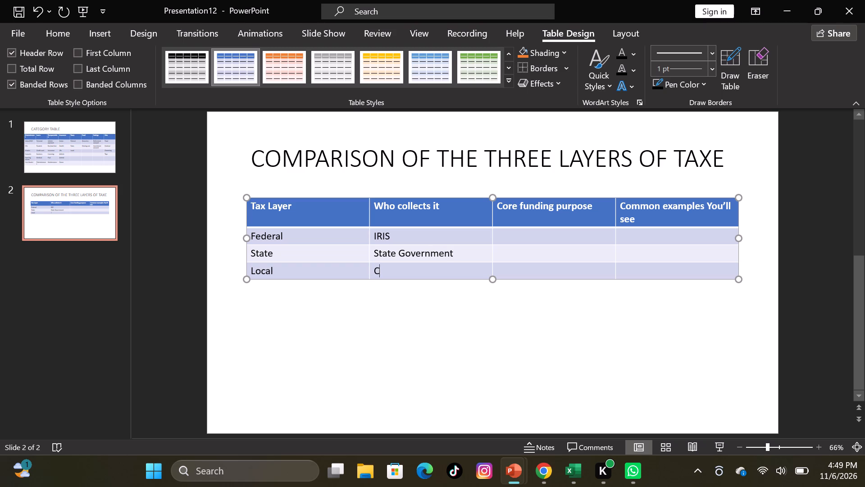
type("ounty")
key("comma")
key("space")
key("comma")
key("space")
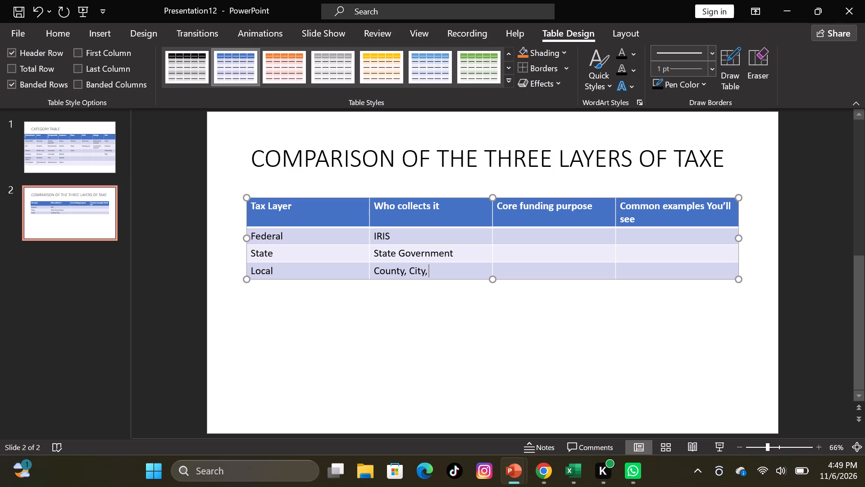
key("s")
key("space")
key("d")
type("ISTRICT")
key("BackSpace")
key("BackSpace")
key("BackSpace")
key("BackSpace")
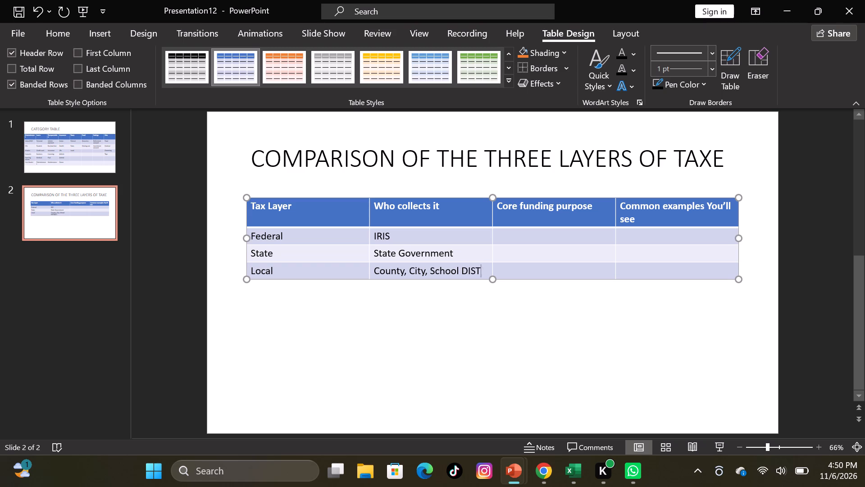
key("BackSpace")
key("BackSpace")
key("BackSpace")
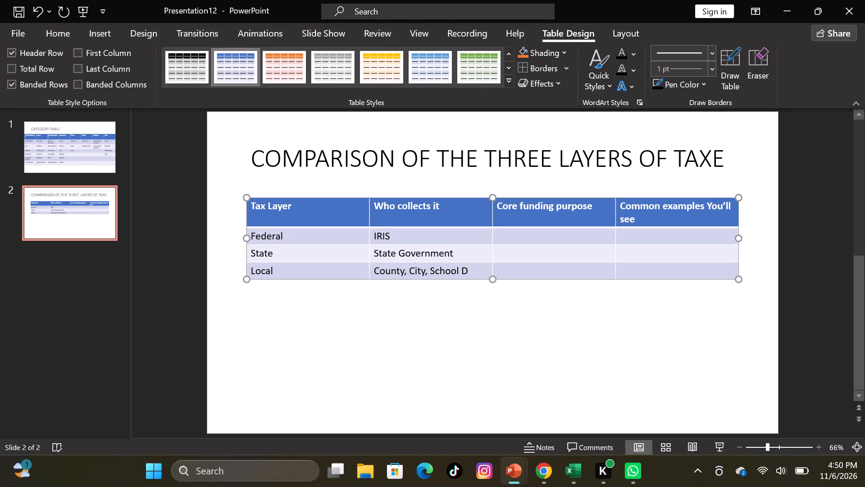
type("istrict")
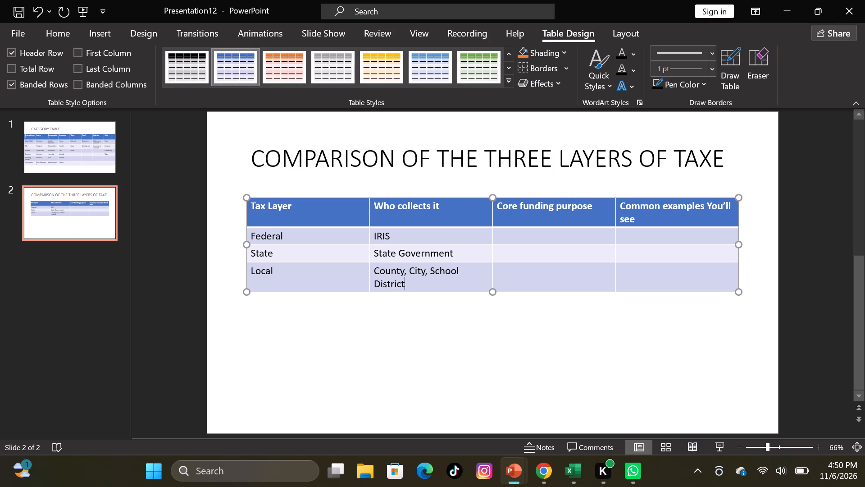
Enter "National infrastructure & safety" in the Federal row of the "Core funding purpose" column.
left_click(547, 233)
left_click(547, 233)
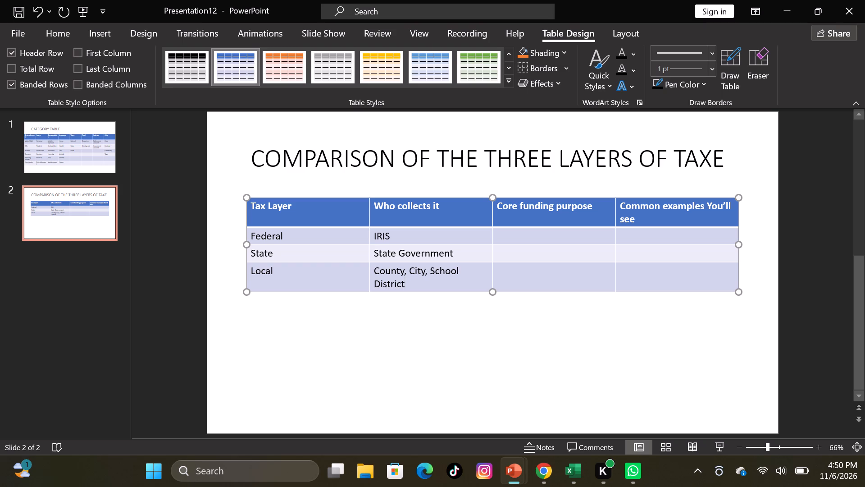
left_click(547, 235)
key("n")
type("ational")
key("space")
type("infrastructure")
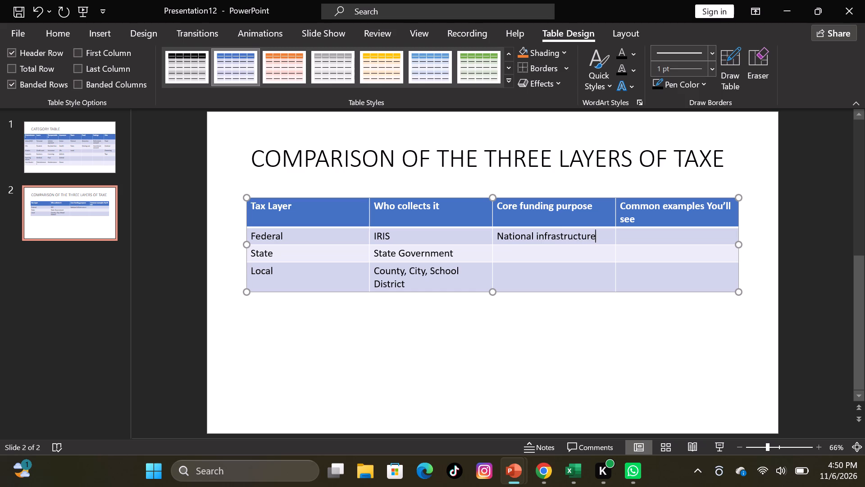
key("space")
key("shift+ampersand")
key("space")
type("sa")
type("fe")
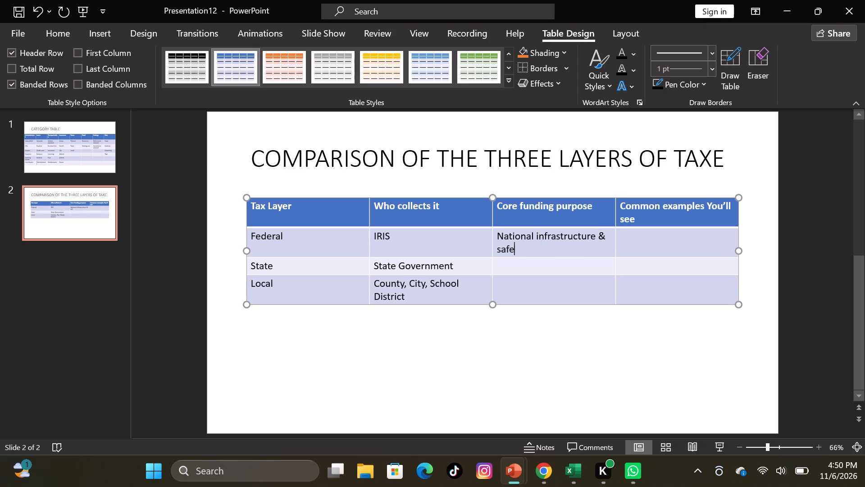
type("ty")
Enter "Statewide system &programs" in the State row of the "Core funding purpose" column.
key("Down")
key("t")
type("ate")
type("wide sys")
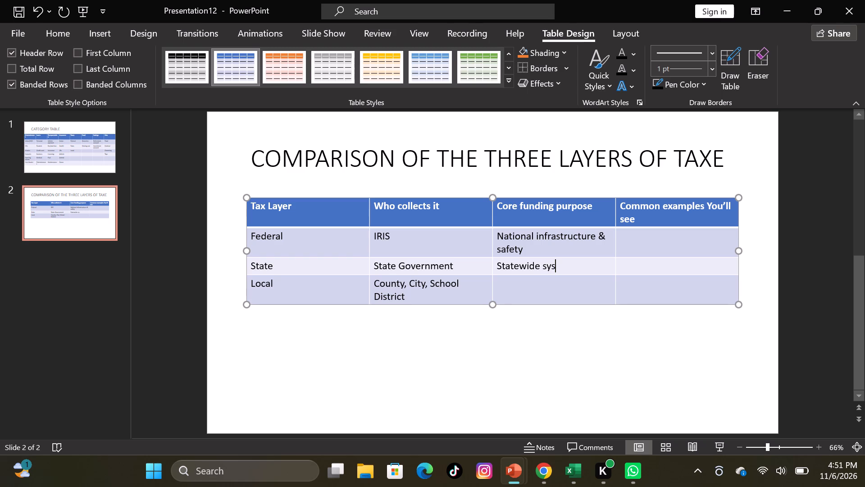
type("tem")
key("space")
key("shift+ampersand")
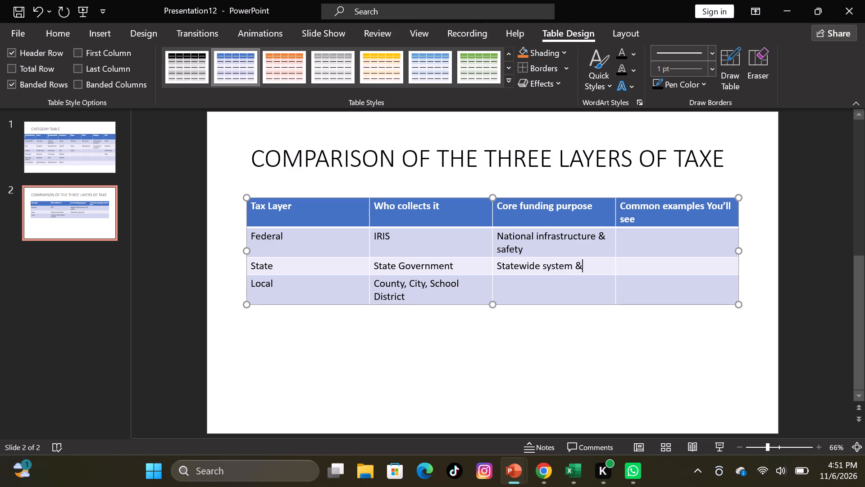
type("progra")
type("ms")
Enter "Immediate community services" in the Local row of the "Core funding purpose" column.
key("Down")
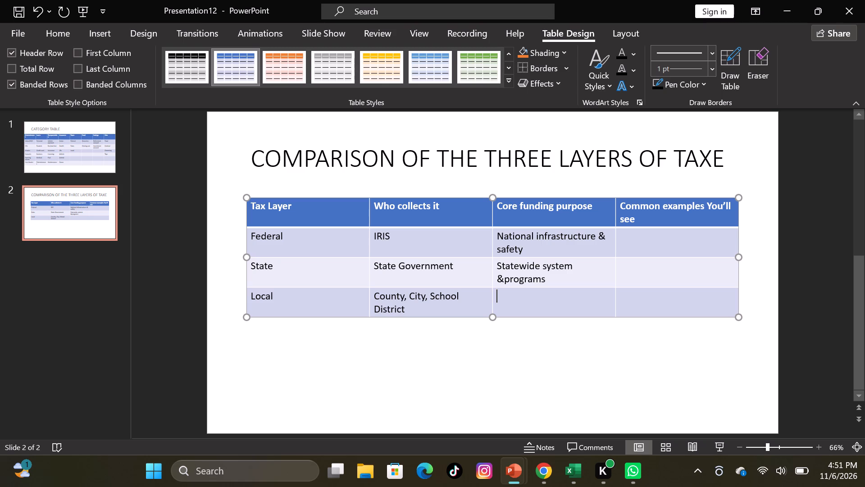
type("mm")
type("ediate")
key("space")
type("communit")
key("y")
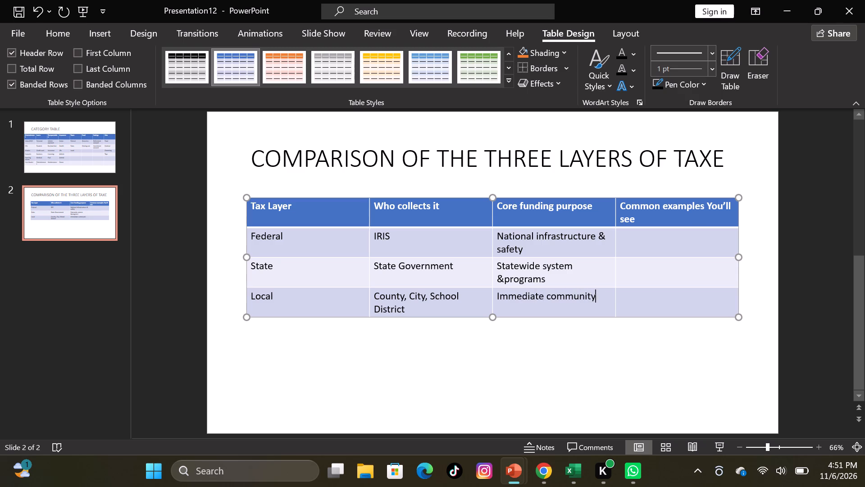
key("space")
type("d")
key("BackSpace")
type("se")
key("r")
type("vi")
type("ces")
Enter "Federal income tax, Medicare, Social Security" in the Federal row of the "Common examples You'll see" column.
left_click(671, 239)
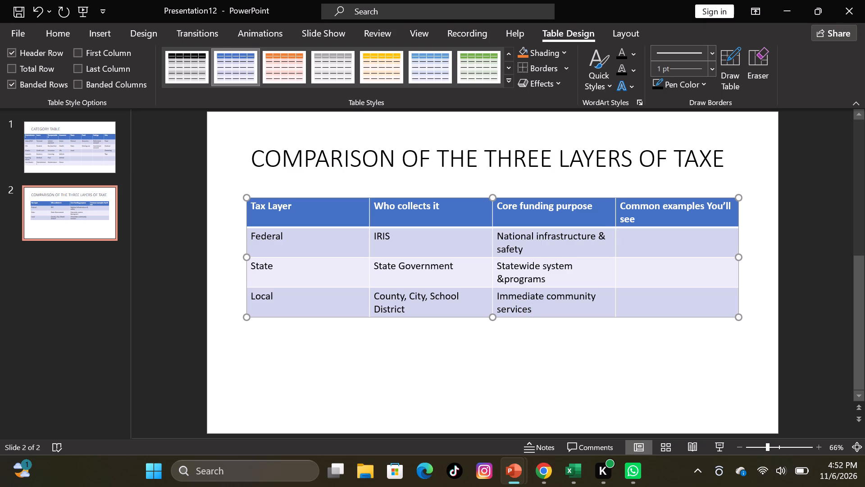
key("f")
type("edera")
key("l")
key("space")
type("i")
type("ncome ta")
key("x")
key("comma")
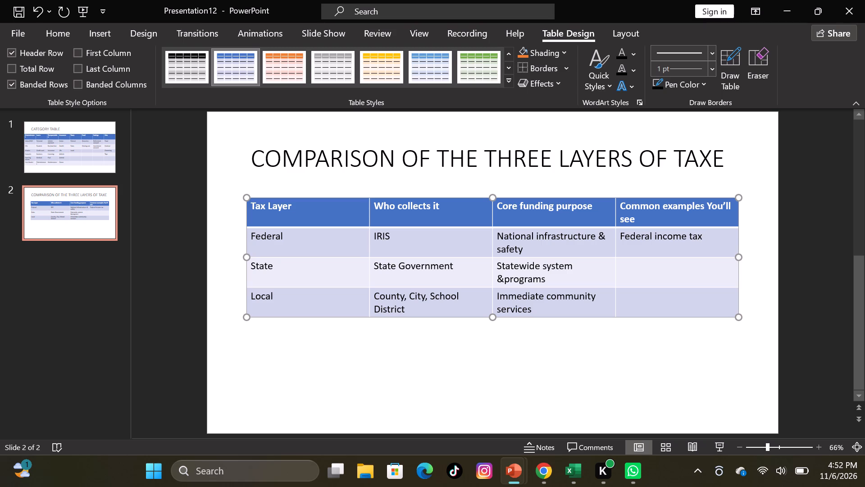
key("space")
type("icare")
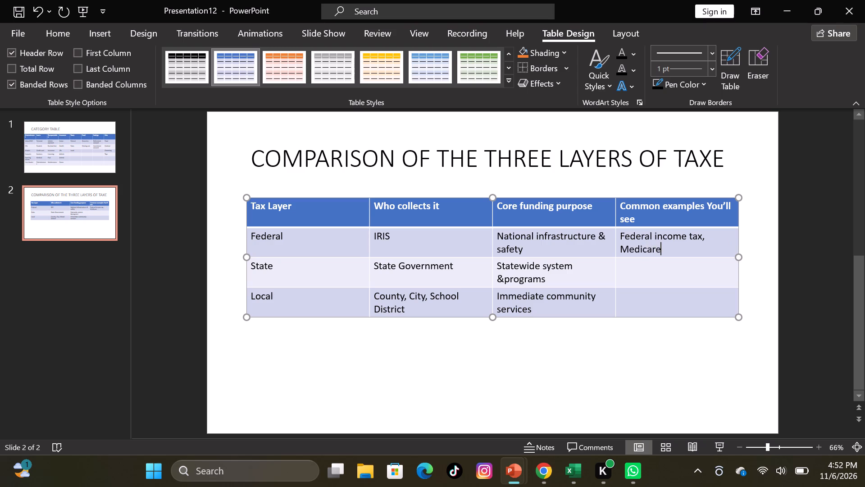
type(",")
key("space")
key("s")
type("oc")
type("ia")
key("l")
key("space")
key("s")
key("c")
key("u")
type("ri")
type("ty")
Enter "State income tax, statewide retail sales tax" in the State row of the "Common examples You'll see" column.
key("Down")
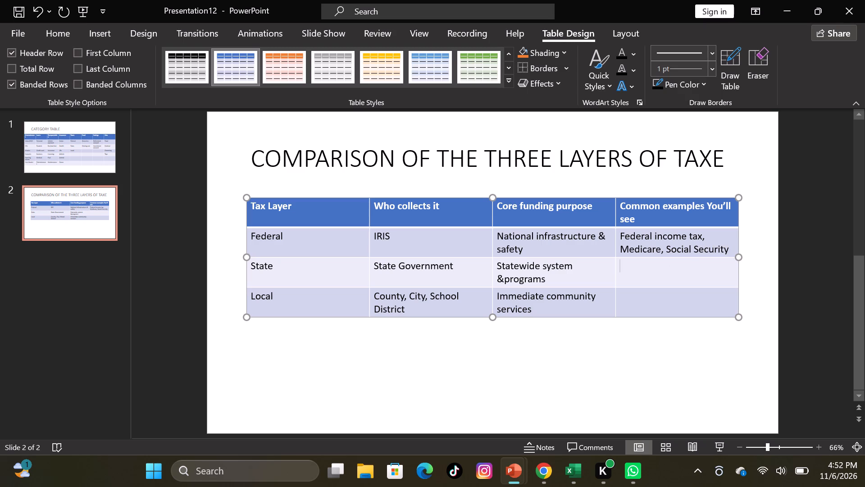
type("tate")
key("space")
type("in")
key("c")
type("ome")
key("space")
type("tax")
key("comma")
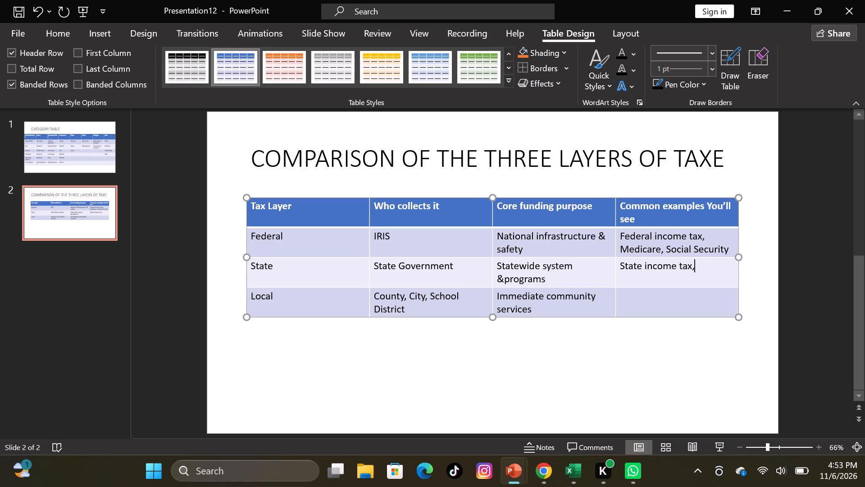
key("space")
type("stat")
key("e")
key("w")
key("i")
type("de")
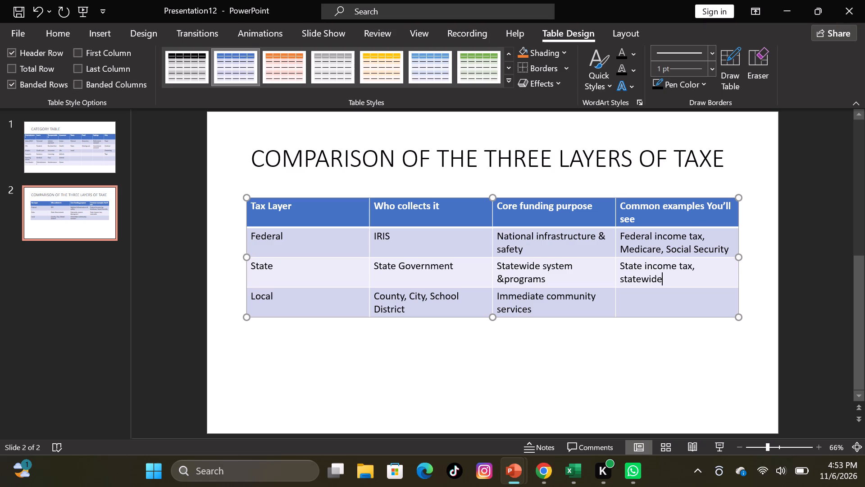
key("space")
type("re")
type("tai")
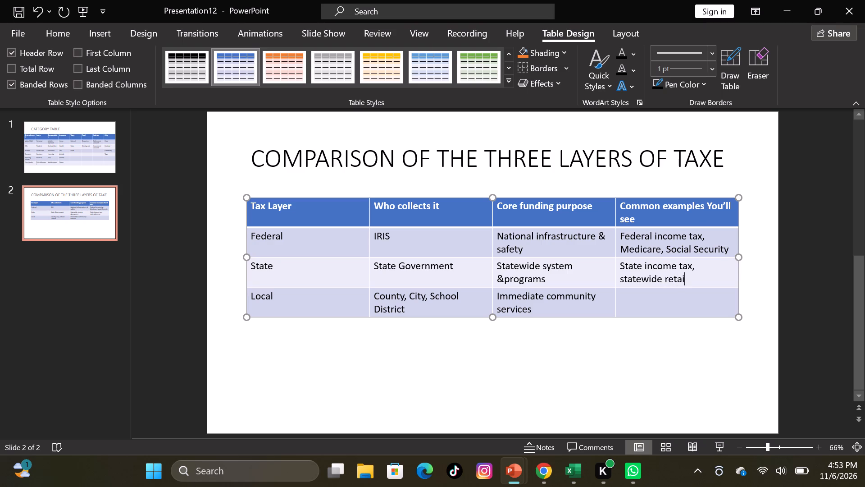
key("l")
key("space")
type("sales tax")
Enter "Property tax, local city sales tax, district school tax" in the Local row of the "Common examples You'll see" column.
key("Down")
type("rope")
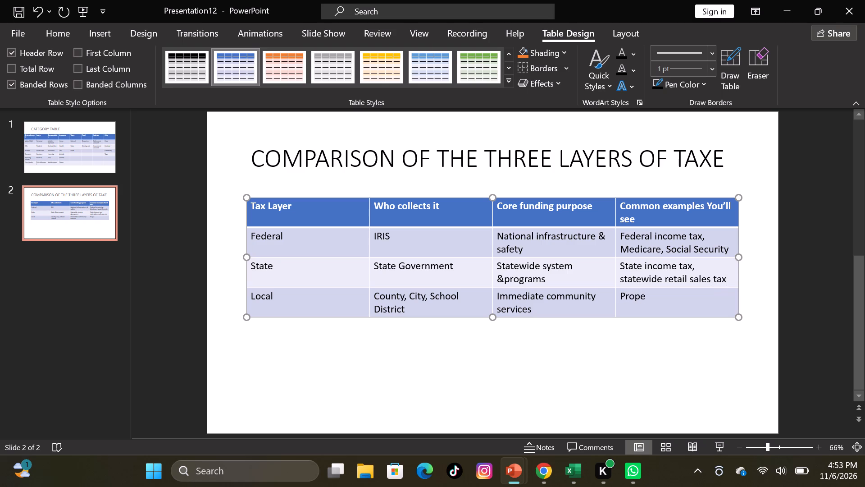
type("rty")
key("space")
type("tax")
key("comma")
key("space")
type("local")
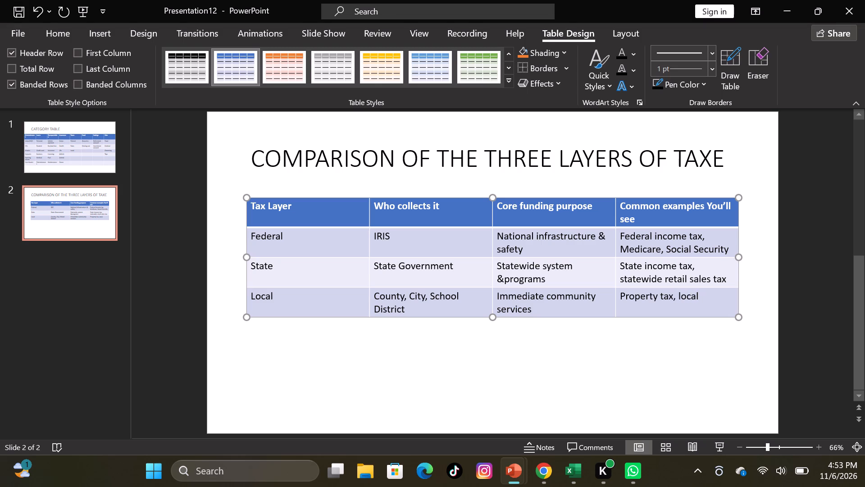
key("space")
type("city")
key("comma")
key("BackSpace")
key("space")
type("sales")
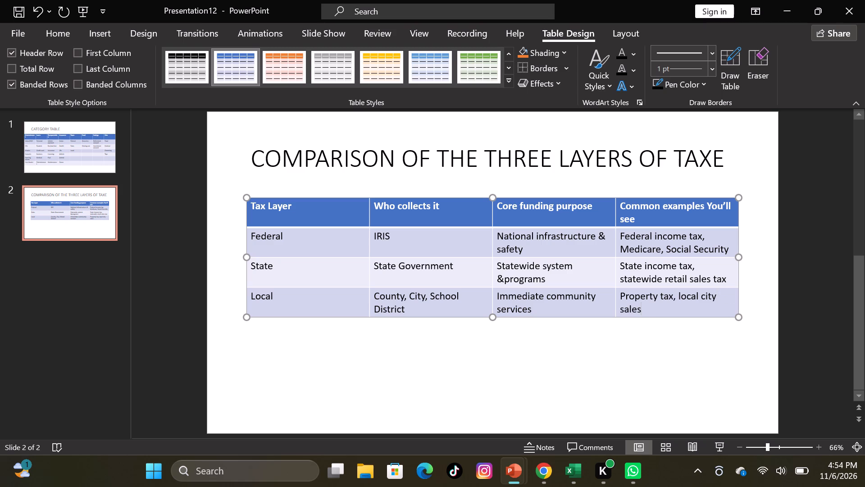
key("space")
type("tax")
key("comma")
key("space")
type("distr")
type("ict")
key("space")
type("school tax")
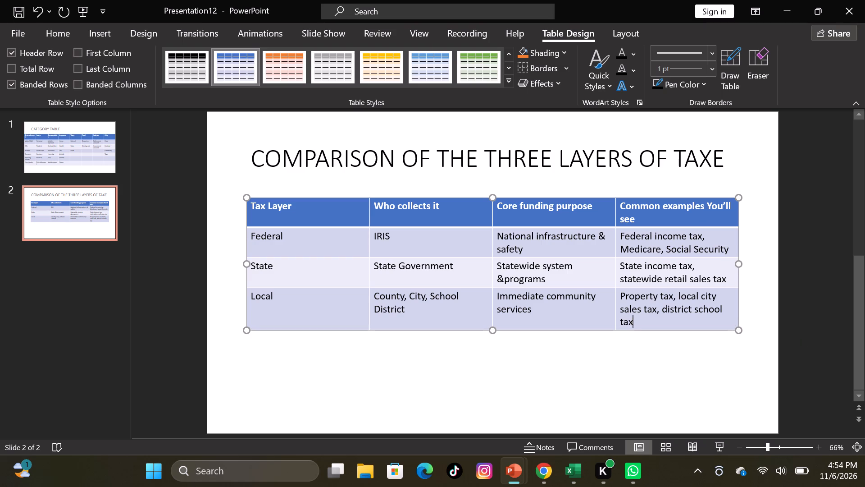
Widen the tax comparison table on both sides to nearly the full slide width, leaving a narrow margin at each edge.
left_click_drag(742, 267, 773, 267)
left_click(770, 290)
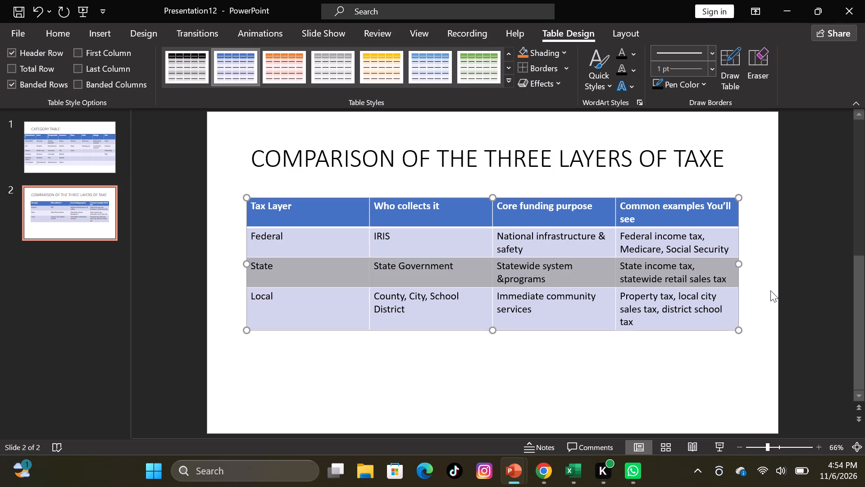
left_click(715, 267)
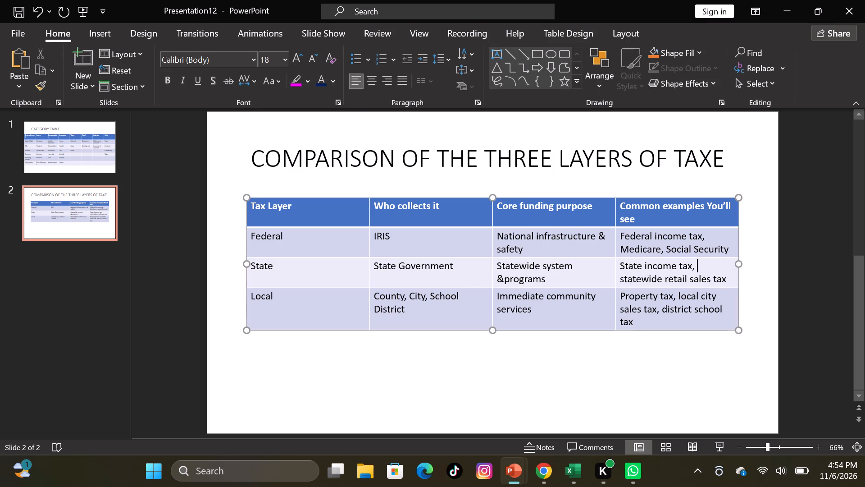
left_click_drag(736, 261, 737, 261)
left_click_drag(737, 261, 742, 259)
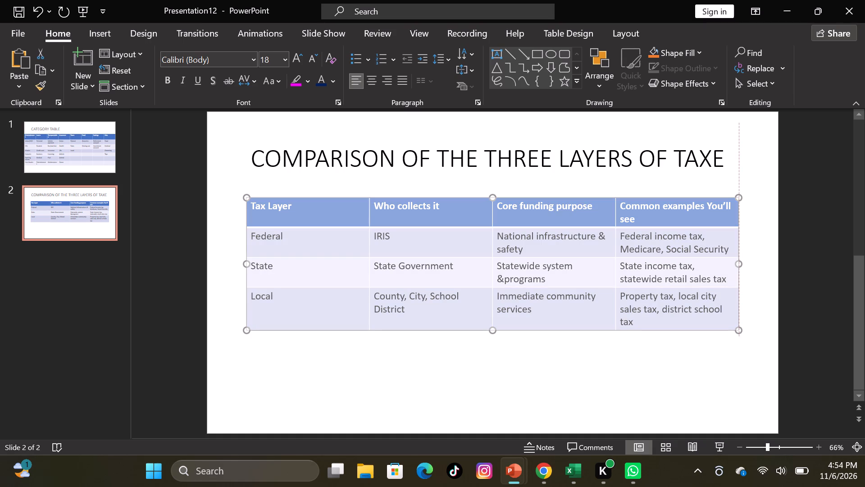
left_click_drag(742, 259, 779, 267)
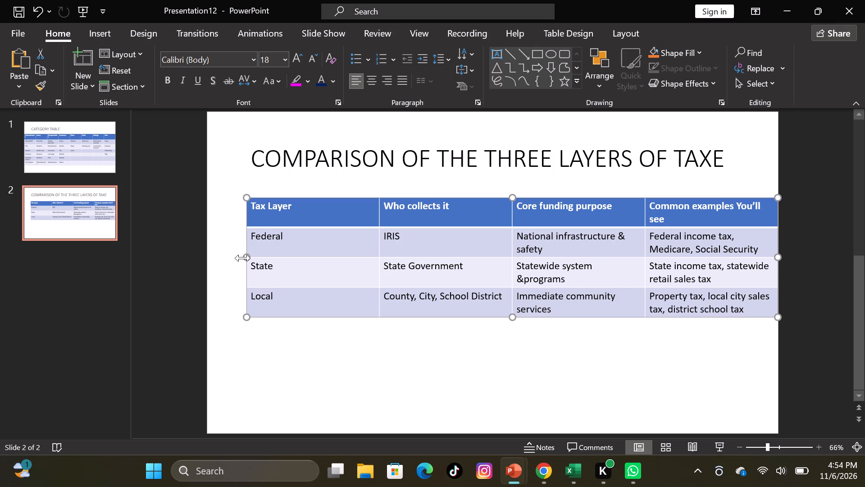
left_click_drag(243, 258, 198, 252)
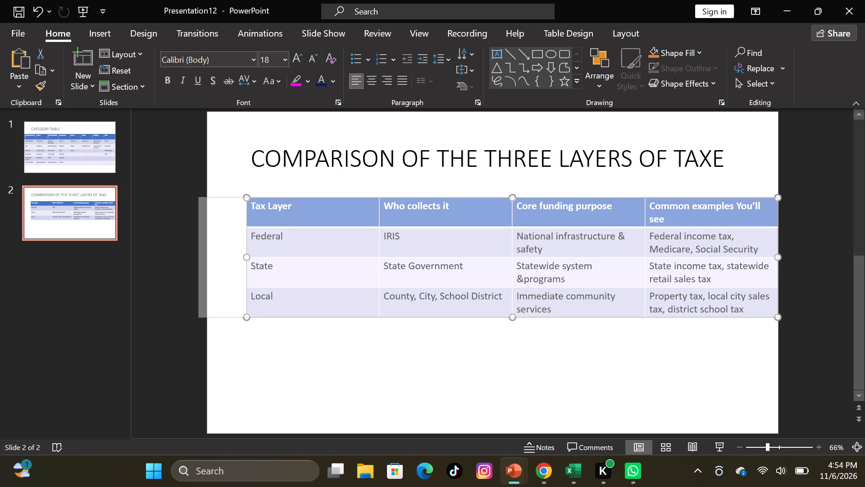
left_click_drag(198, 252, 205, 253)
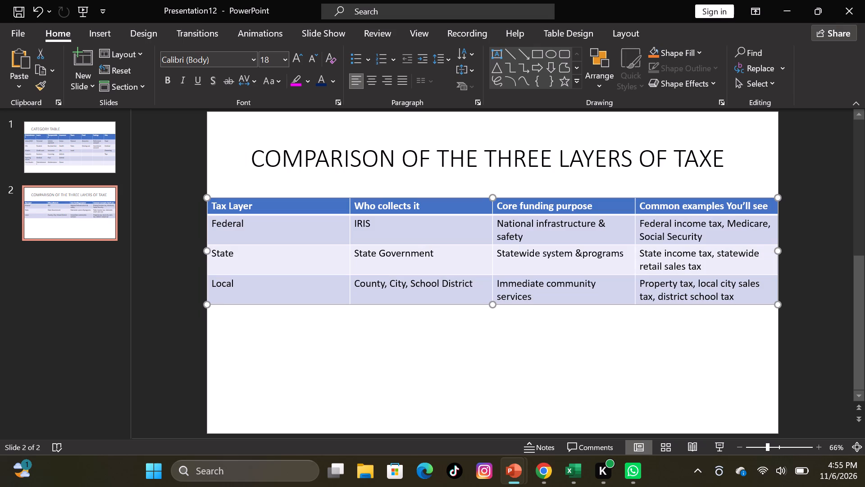
left_click_drag(206, 254, 209, 253)
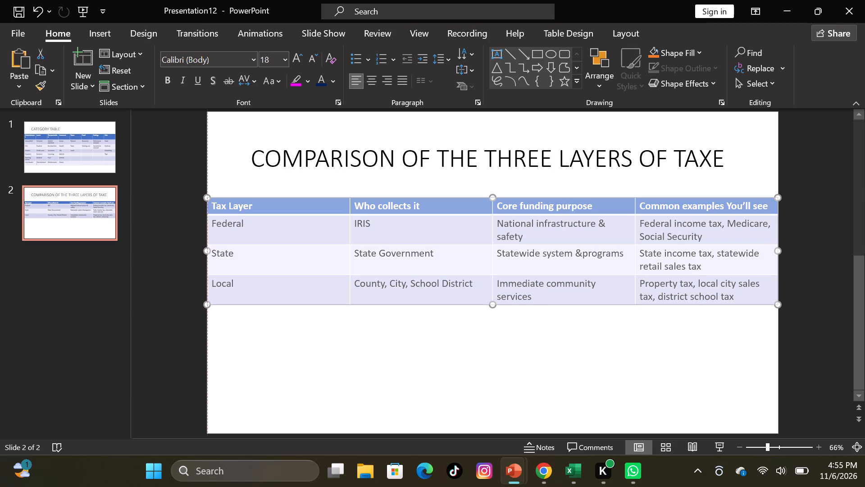
left_click_drag(209, 253, 216, 251)
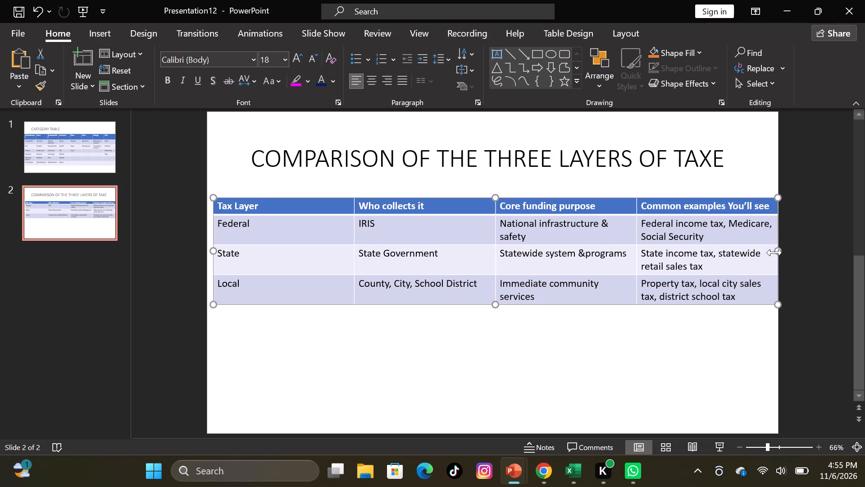
left_click_drag(775, 251, 770, 251)
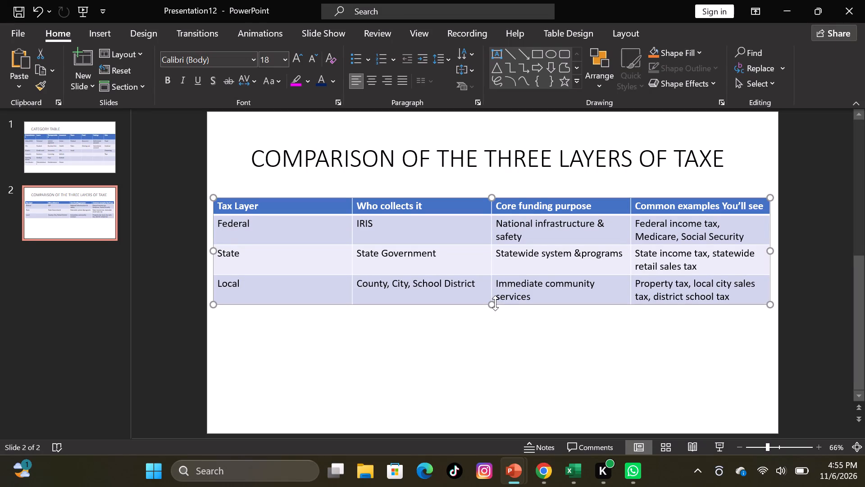
Increase the tax comparison table's height so its bottom edge sits about three quarters of the way down the slide.
left_click_drag(495, 303, 496, 320)
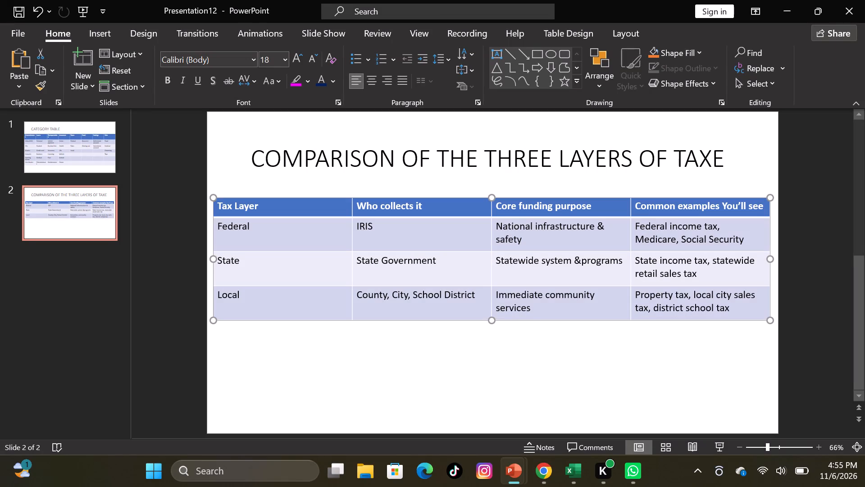
left_click_drag(494, 321, 493, 329)
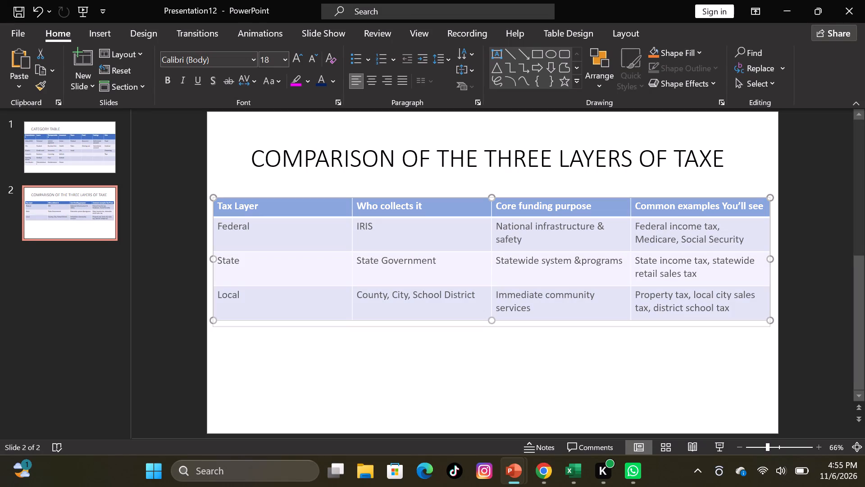
left_click_drag(493, 329, 493, 339)
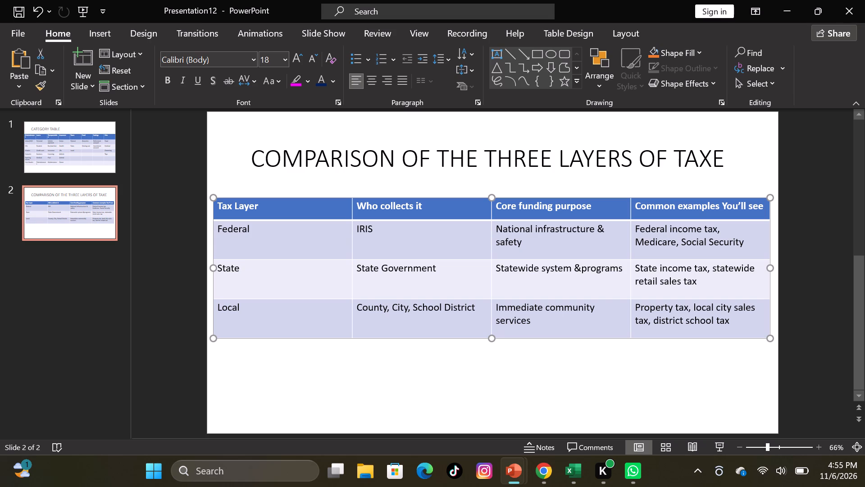
left_click_drag(491, 336, 495, 351)
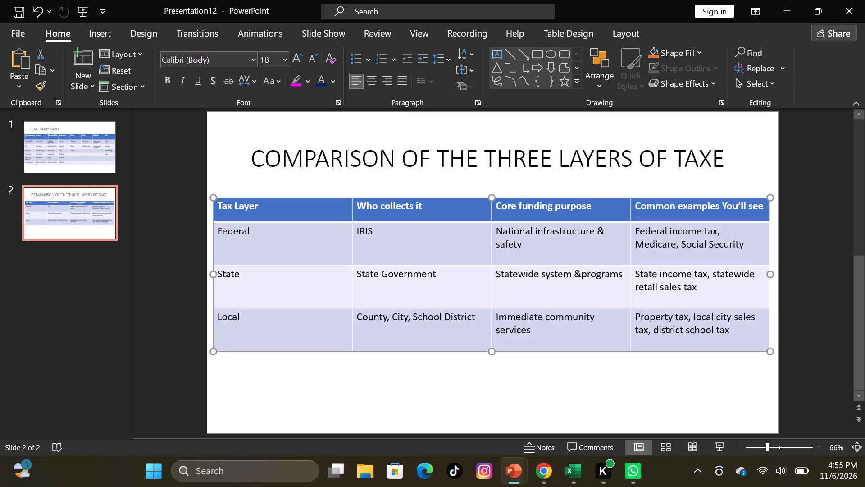
Compare the category table slide with the tax layers comparison slide.
left_click_drag(401, 161, 405, 164)
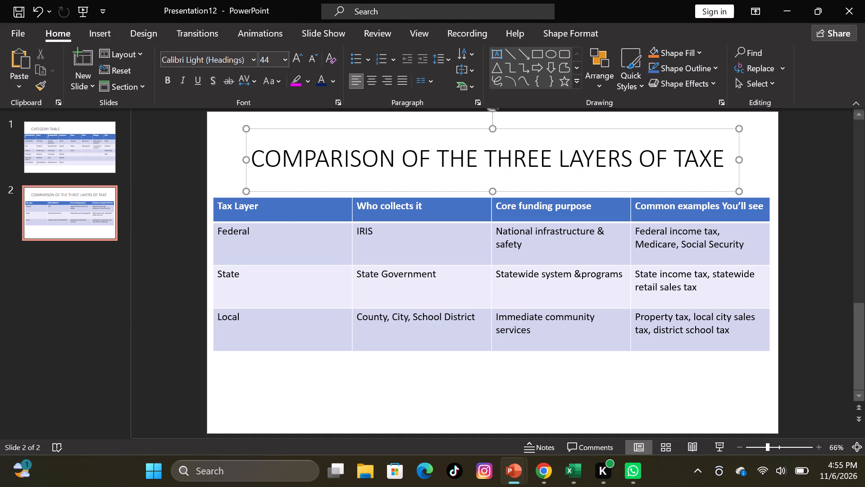
left_click(90, 145)
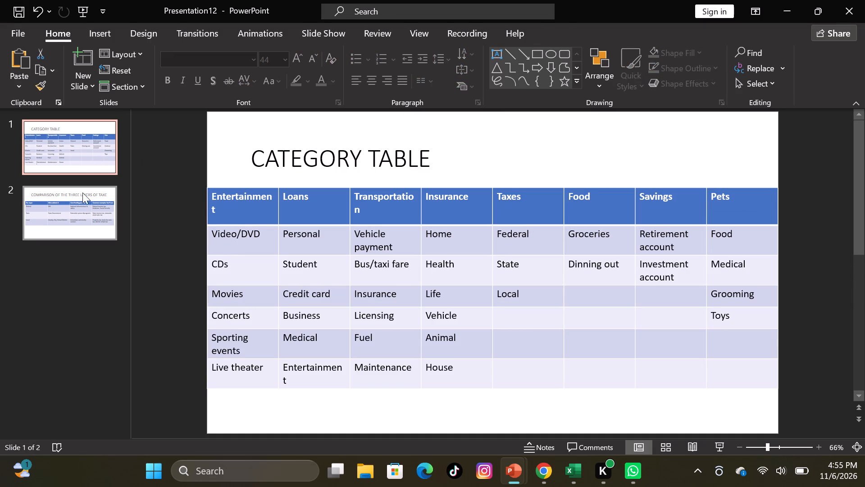
left_click(84, 206)
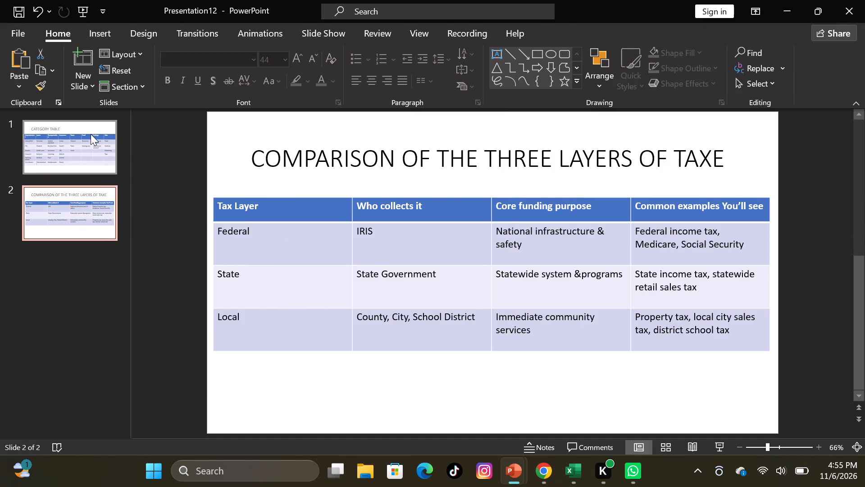
left_click(92, 134)
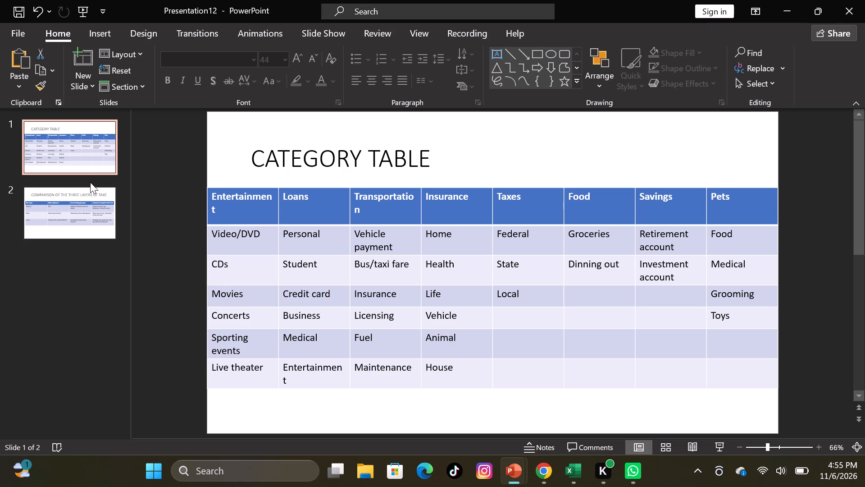
left_click(89, 215)
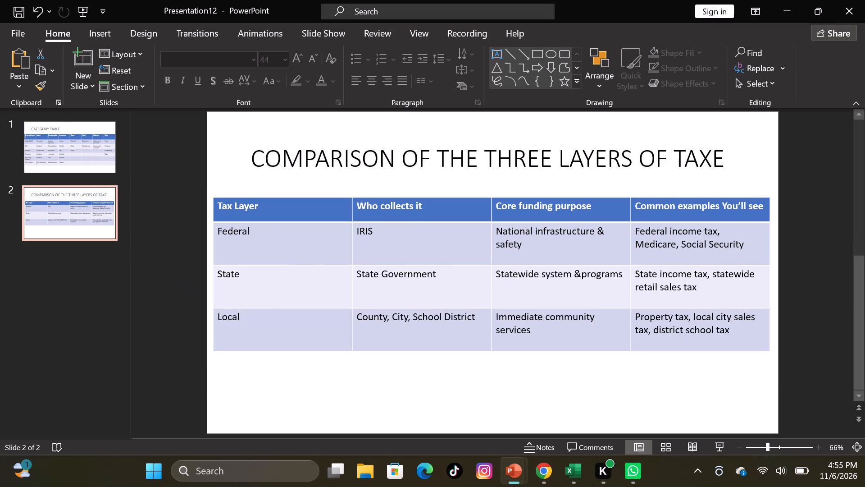
left_click(344, 276)
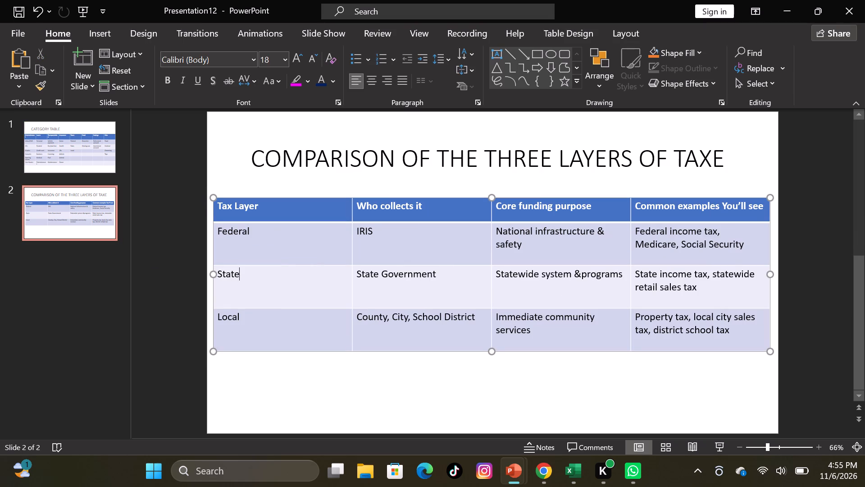
left_click(291, 152)
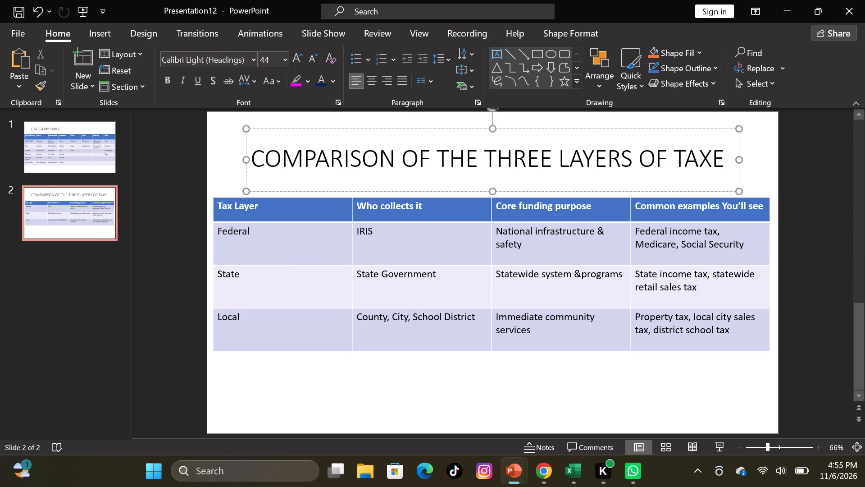
Apply the blue patterned WordArt style with a shadow to the whole title "COMPARISON OF THE THREE LAYERS OF TAXE".
left_click_drag(254, 155, 528, 156)
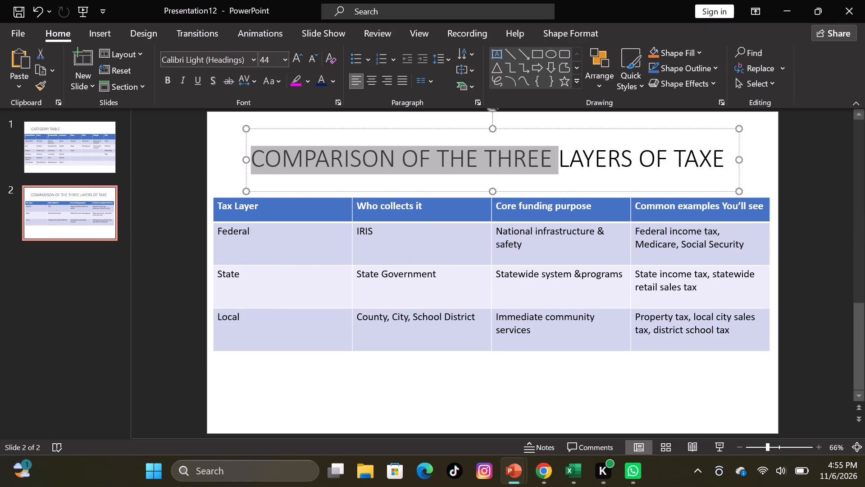
left_click_drag(528, 156, 718, 156)
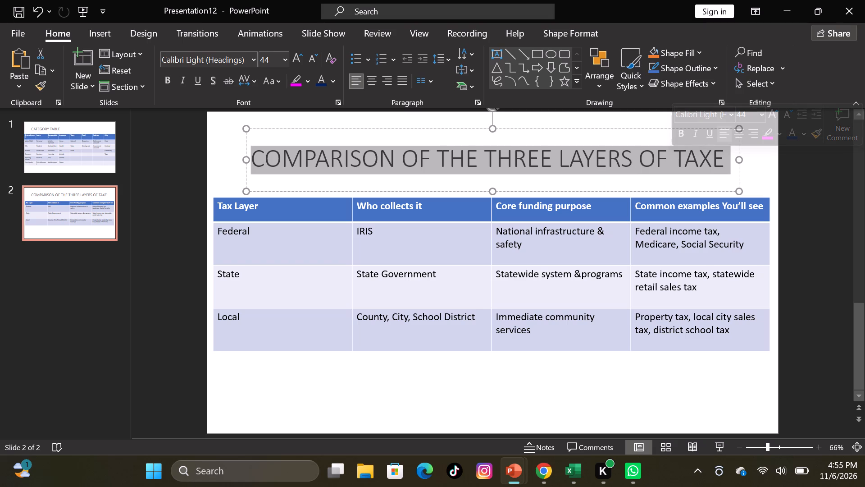
left_click(594, 31)
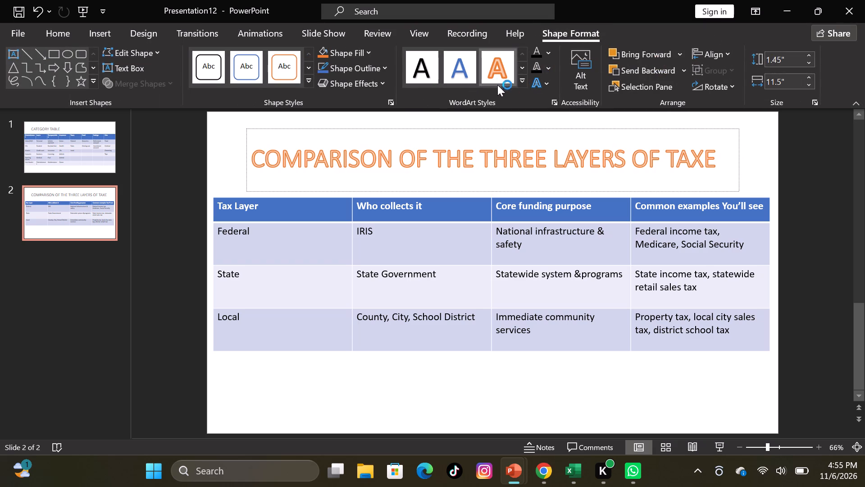
left_click(523, 78)
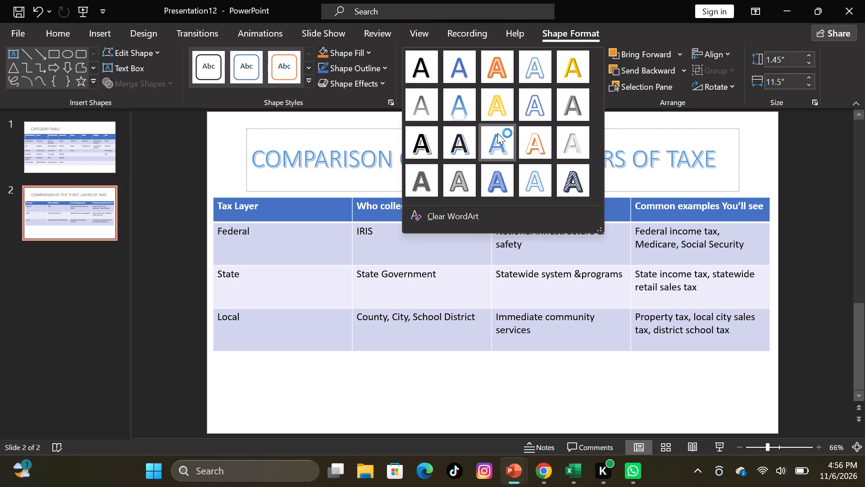
left_click(493, 172)
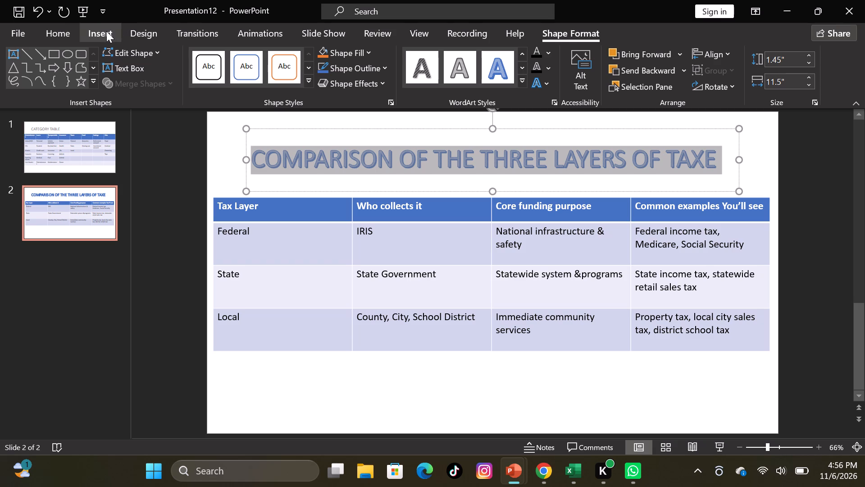
Set the comparison slide title's font to Algerian at size 36.
left_click(62, 23)
left_click(60, 36)
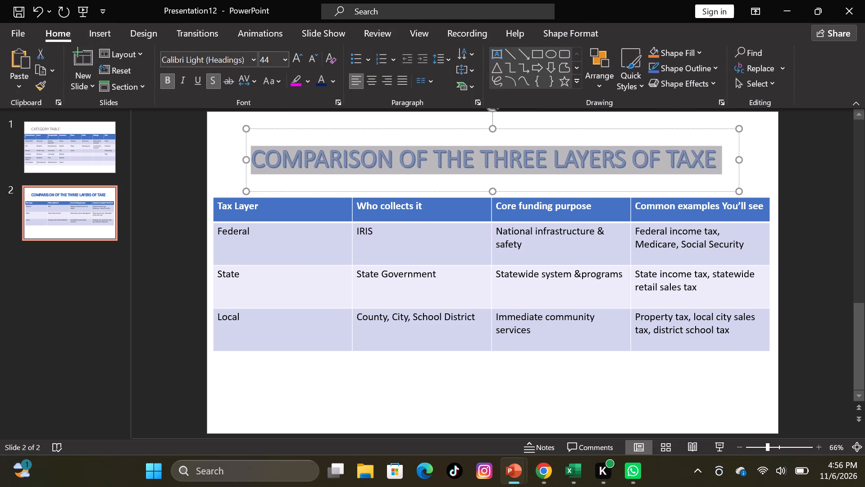
left_click(254, 64)
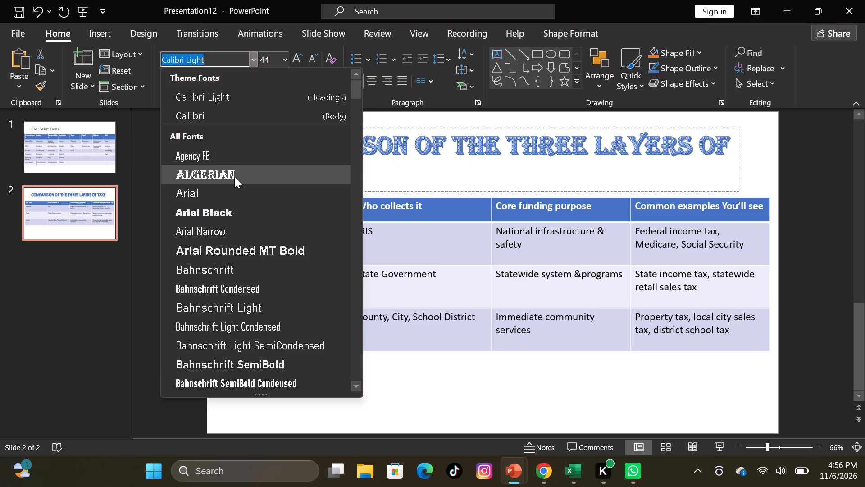
left_click(234, 177)
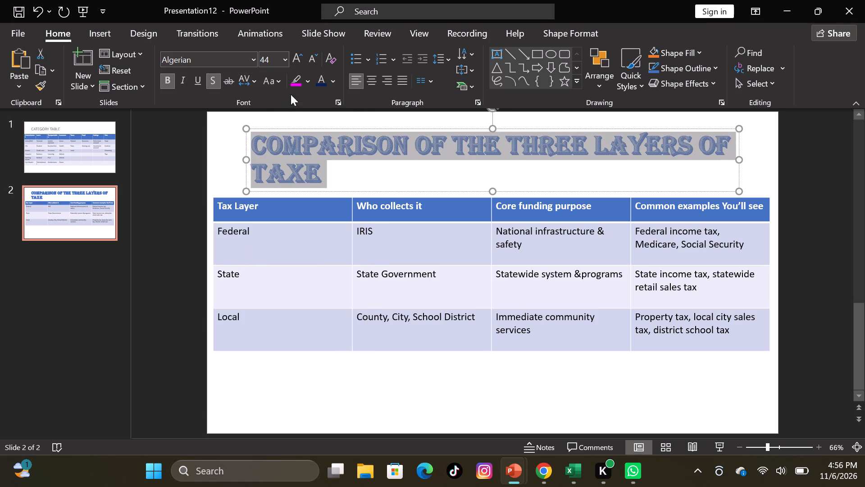
left_click(283, 57)
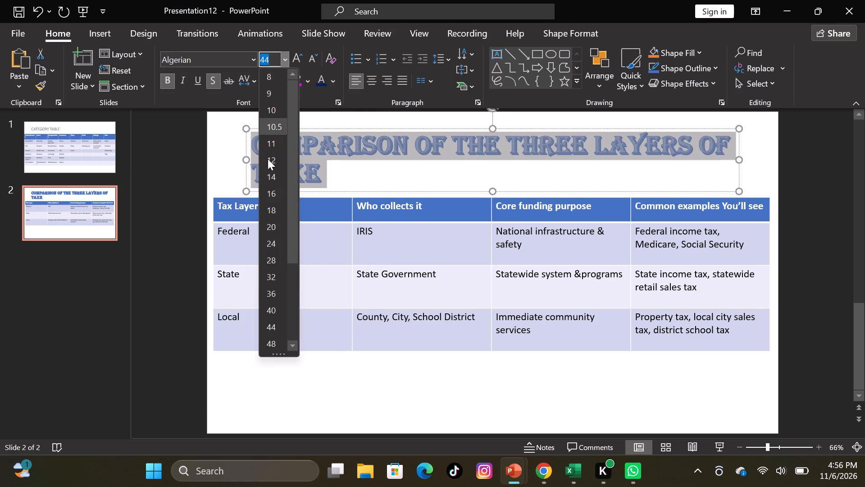
left_click(271, 296)
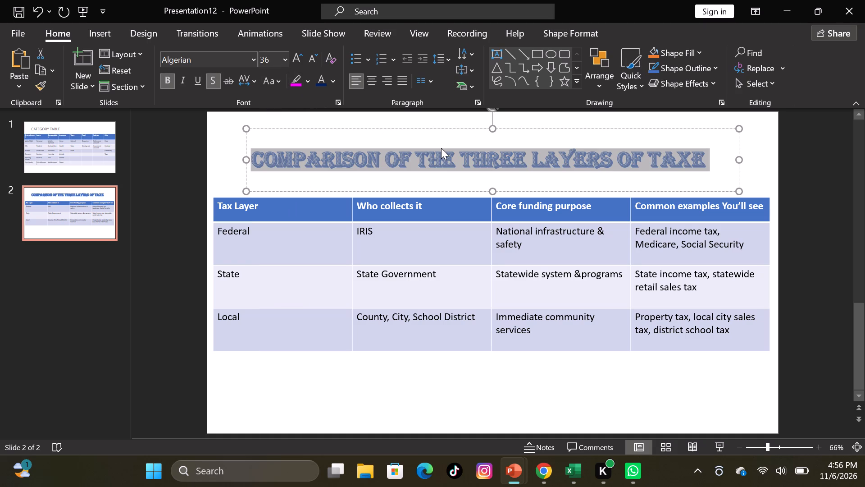
Apply the theme shape style with a white fill and blue outline to the title box, then deselect it.
left_click(560, 28)
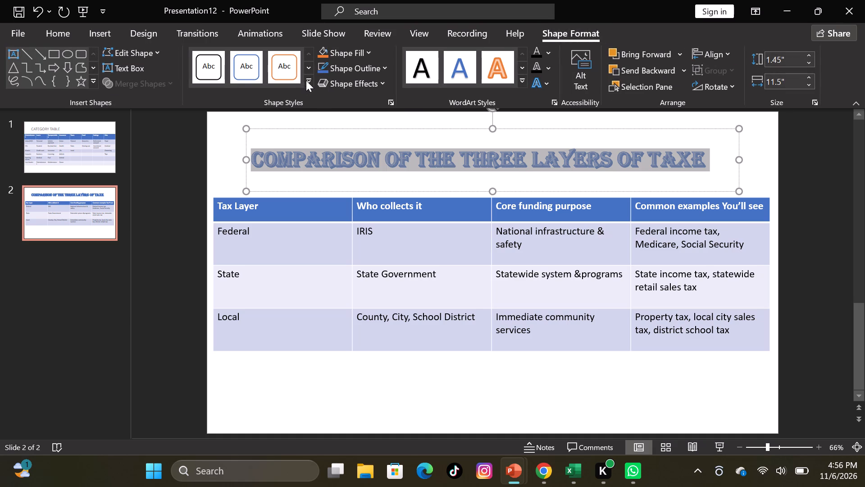
left_click(306, 80)
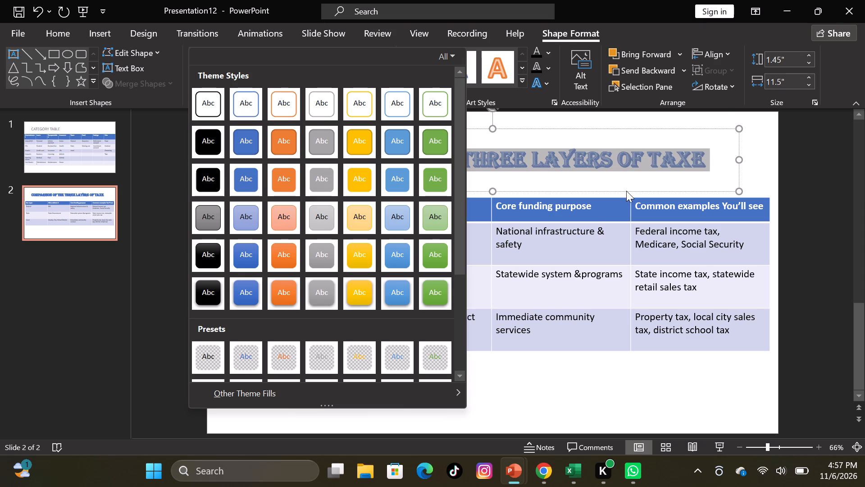
left_click(248, 98)
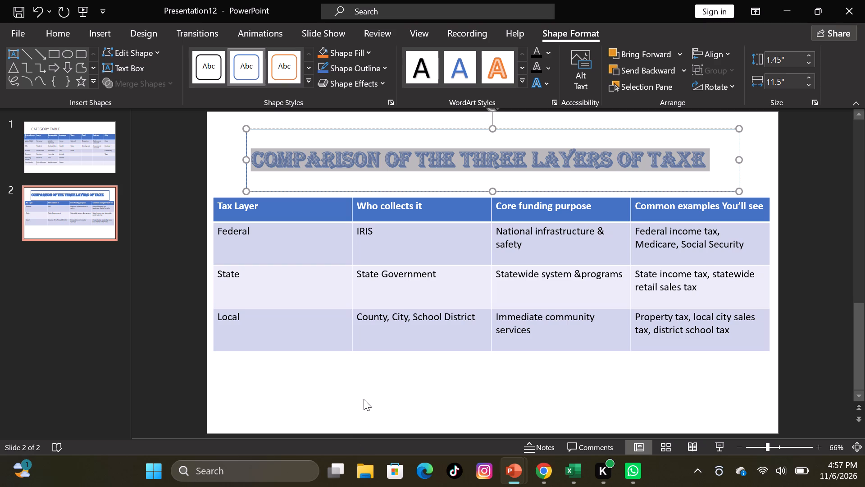
left_click(364, 399)
left_click(370, 392)
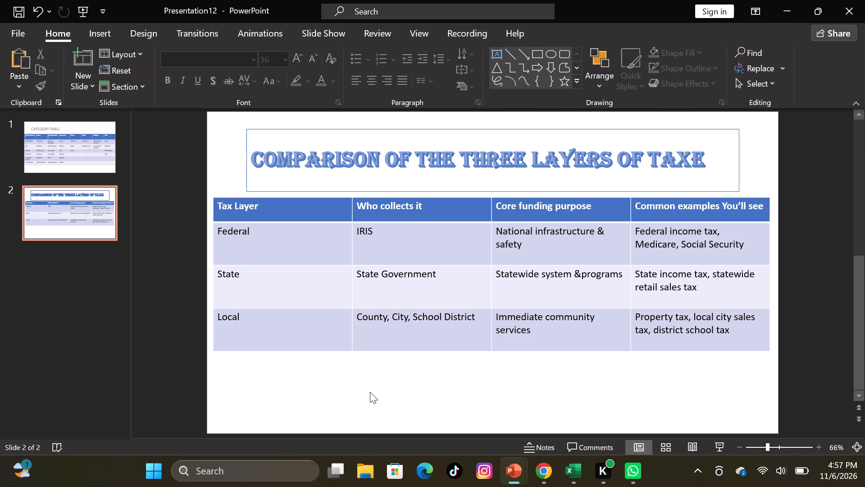
Compare the category table slide with the restyled tax layers comparison slide.
left_click(90, 129)
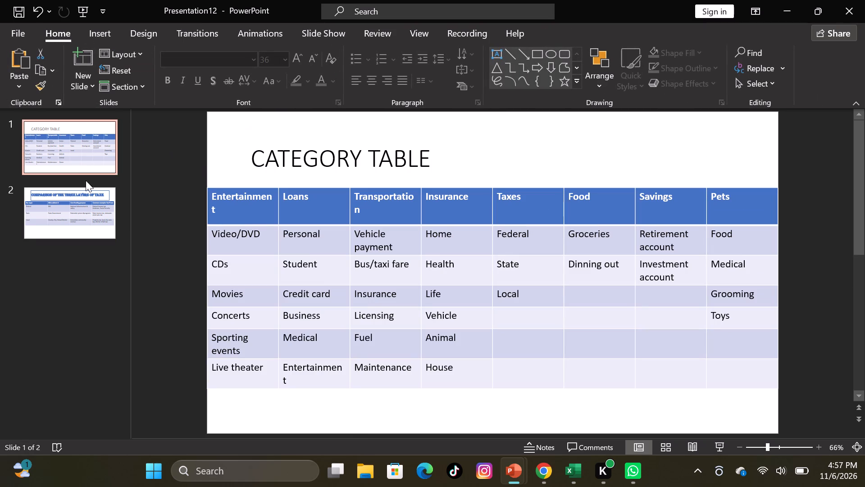
left_click(86, 201)
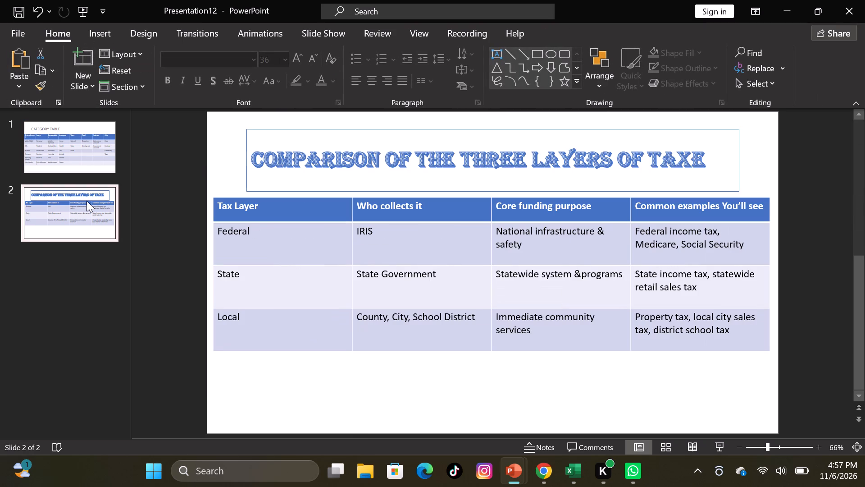
left_click(94, 142)
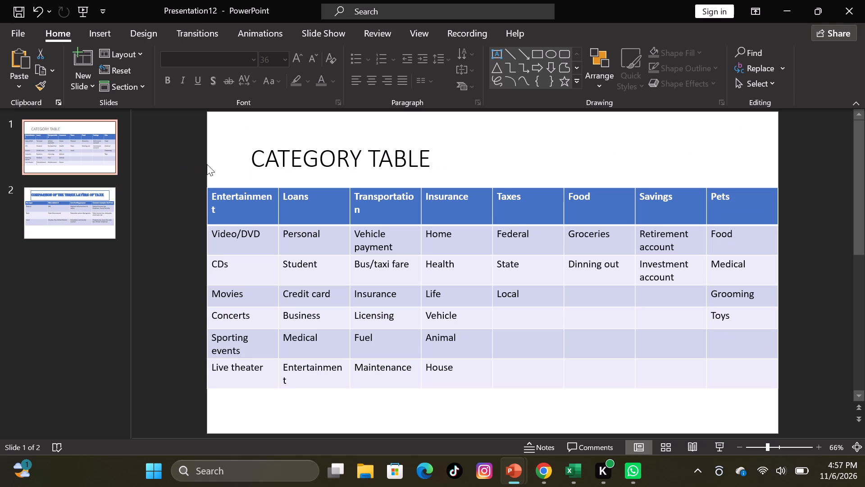
left_click(100, 197)
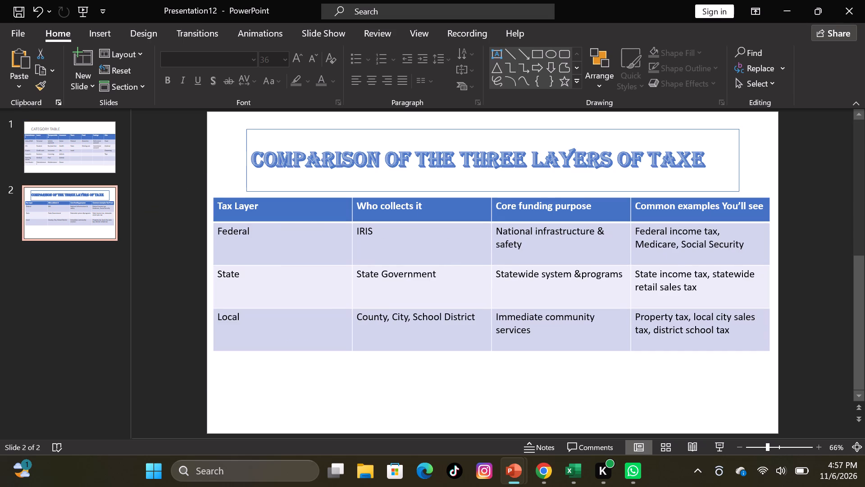
Widen the comparison slide's title box so it spans most of the slide width, keeping both ends inside the slide.
left_click_drag(258, 155, 274, 152)
left_click(201, 155)
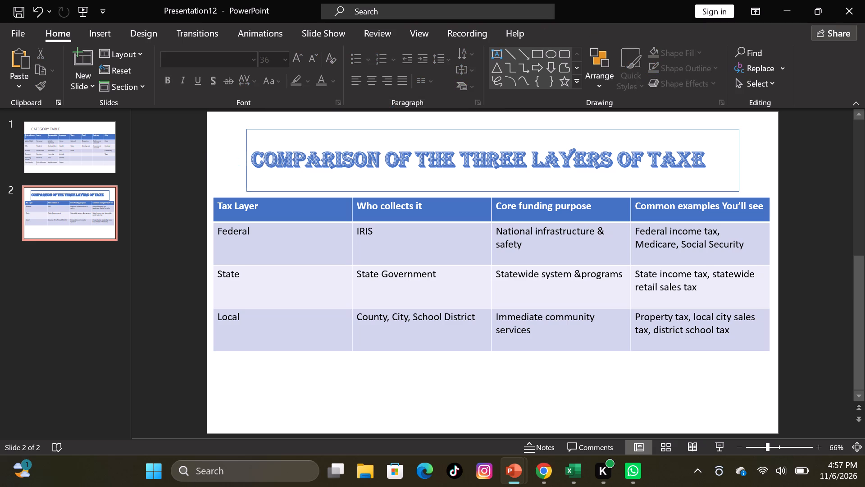
left_click_drag(250, 153, 393, 162)
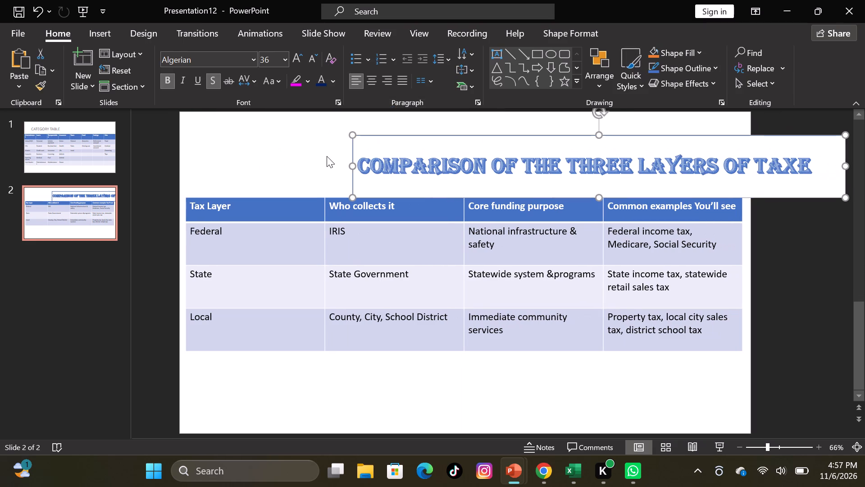
left_click_drag(355, 166, 263, 149)
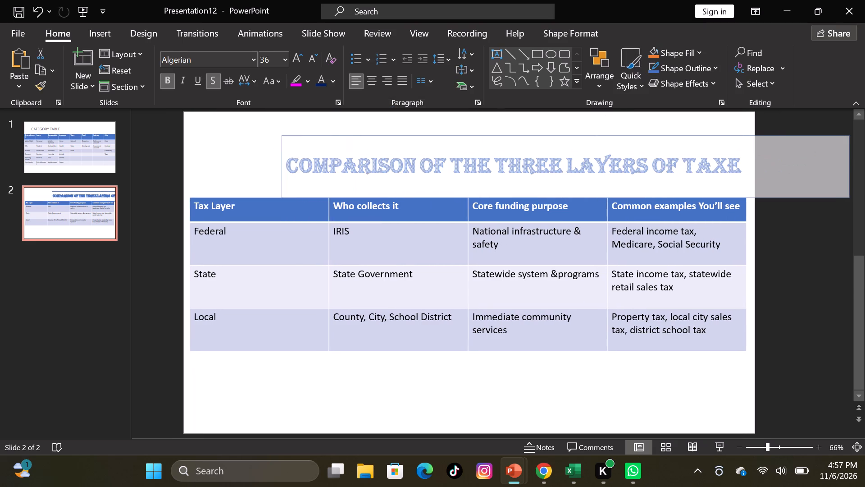
left_click_drag(263, 149, 198, 150)
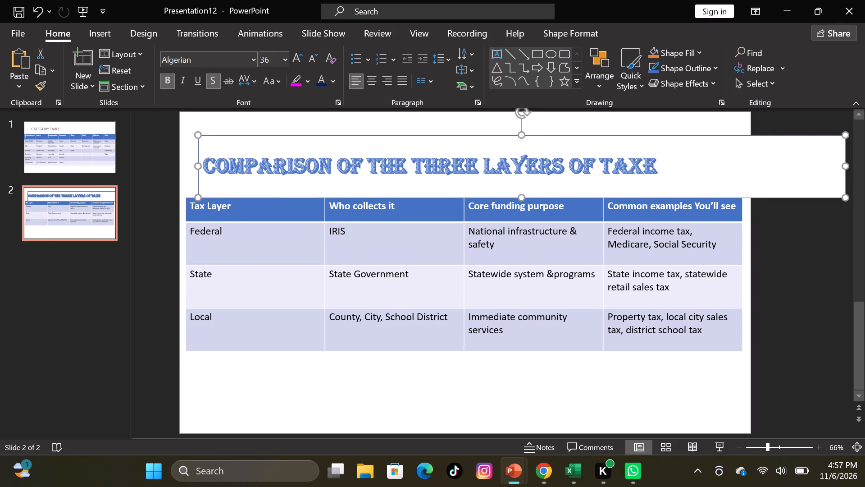
left_click_drag(842, 161, 780, 160)
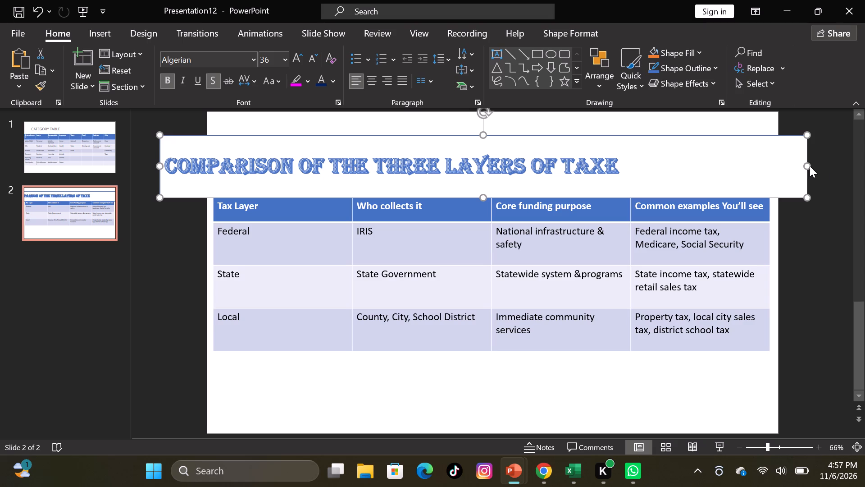
left_click_drag(806, 166, 758, 164)
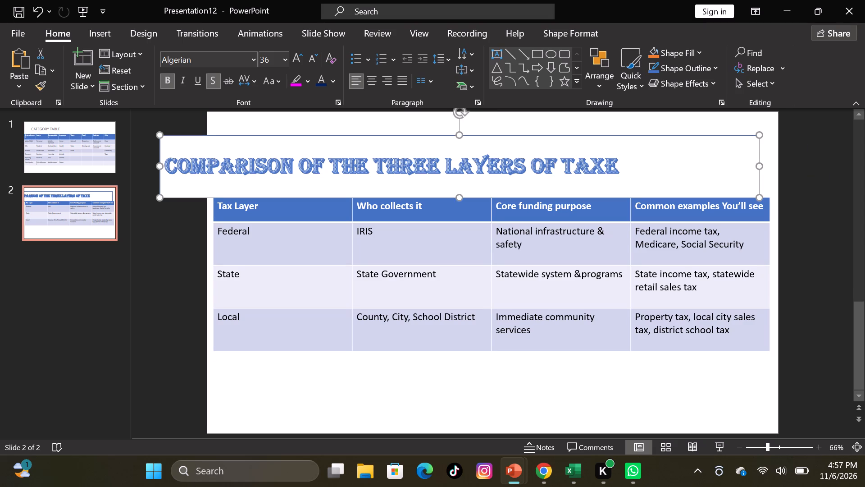
left_click_drag(160, 167, 203, 163)
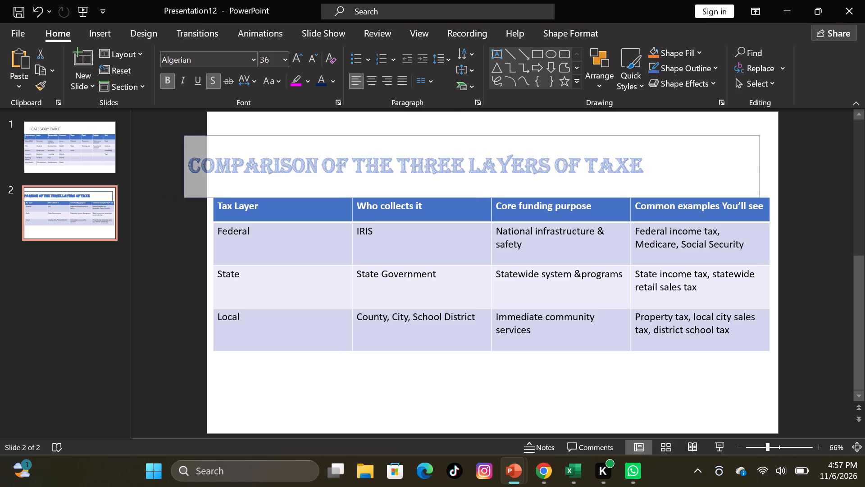
left_click_drag(203, 163, 234, 157)
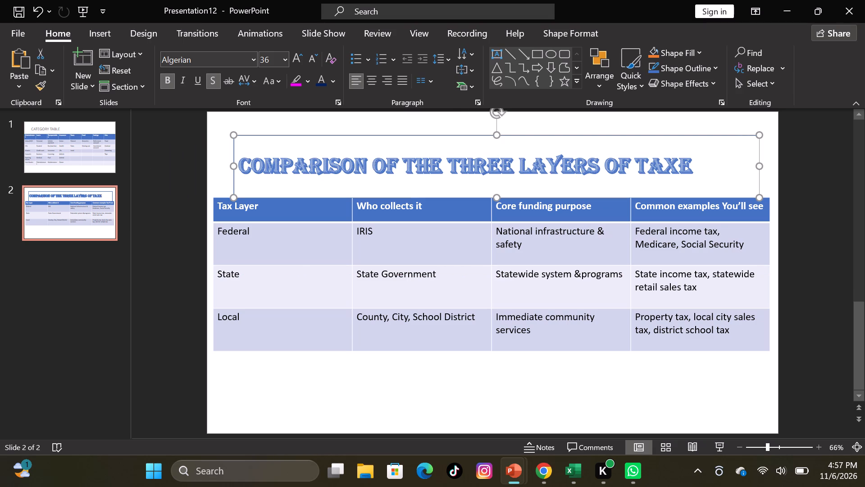
Move the title box so it is centred horizontally on the slide, with a small gap above the tax table.
left_click_drag(234, 157, 252, 160)
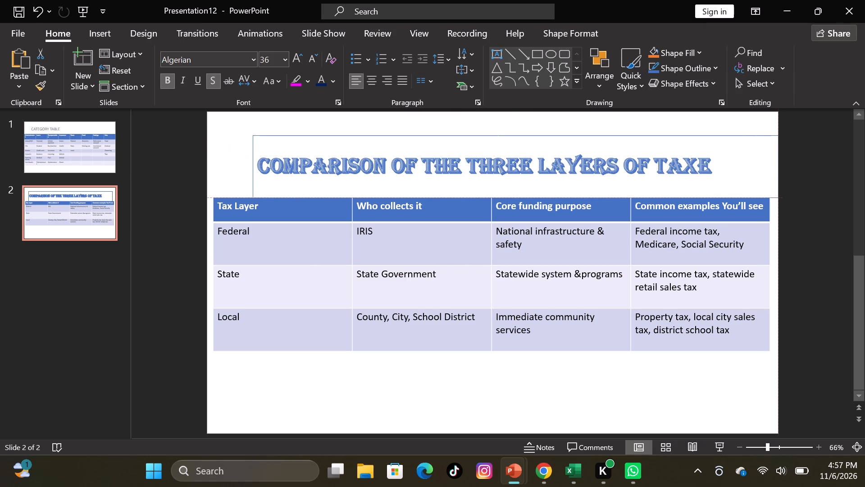
left_click_drag(252, 160, 242, 156)
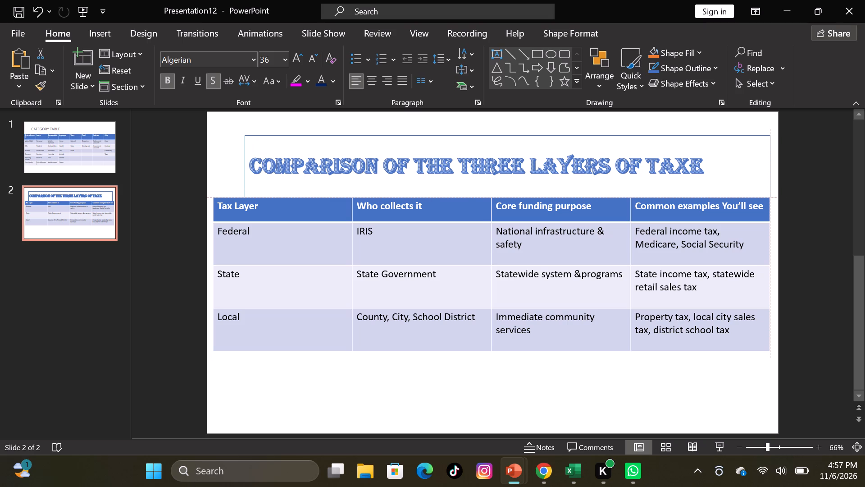
left_click_drag(242, 156, 236, 153)
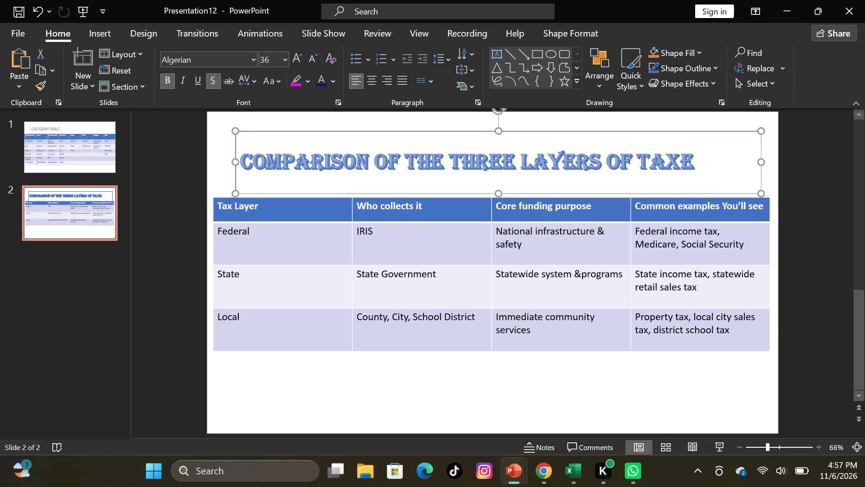
left_click(316, 174)
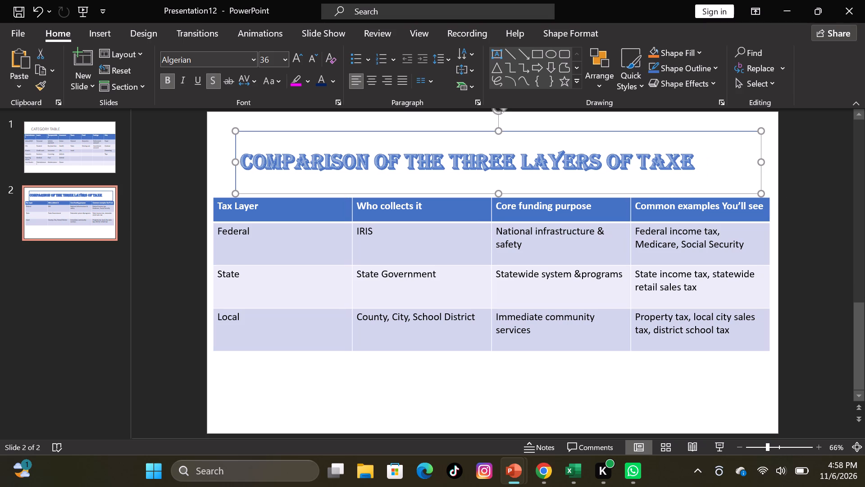
left_click_drag(240, 149, 262, 149)
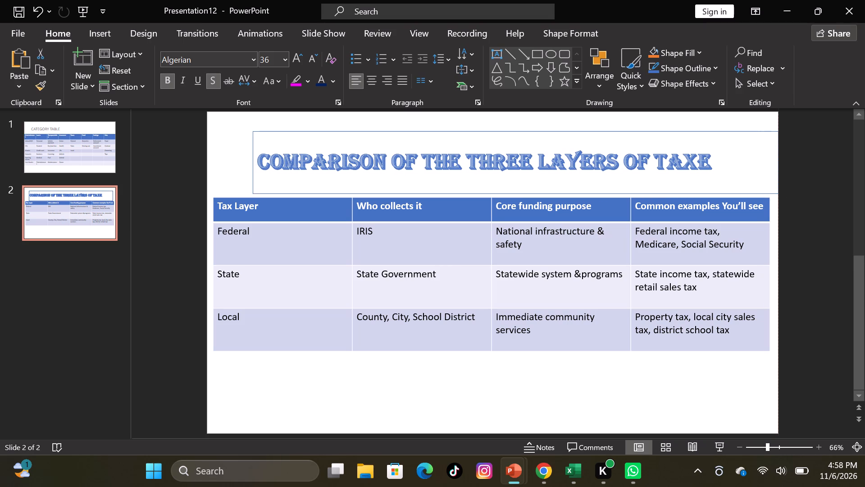
left_click_drag(262, 149, 233, 144)
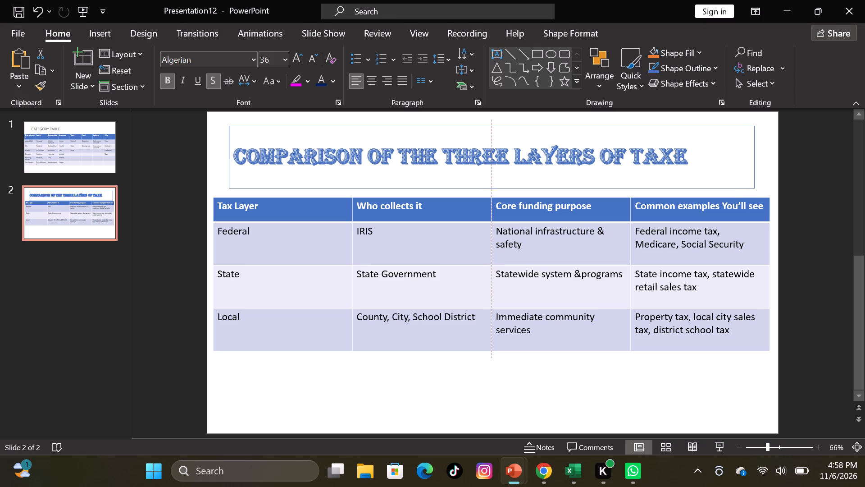
left_click_drag(233, 144, 237, 141)
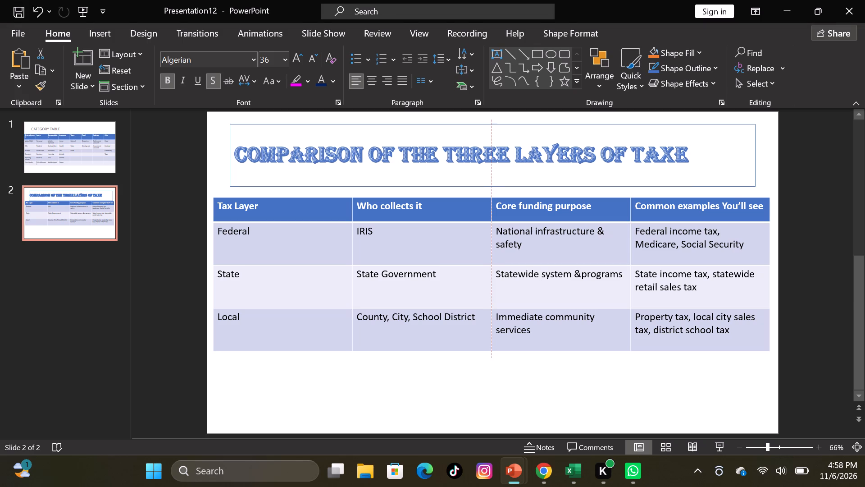
left_click_drag(237, 141, 237, 140)
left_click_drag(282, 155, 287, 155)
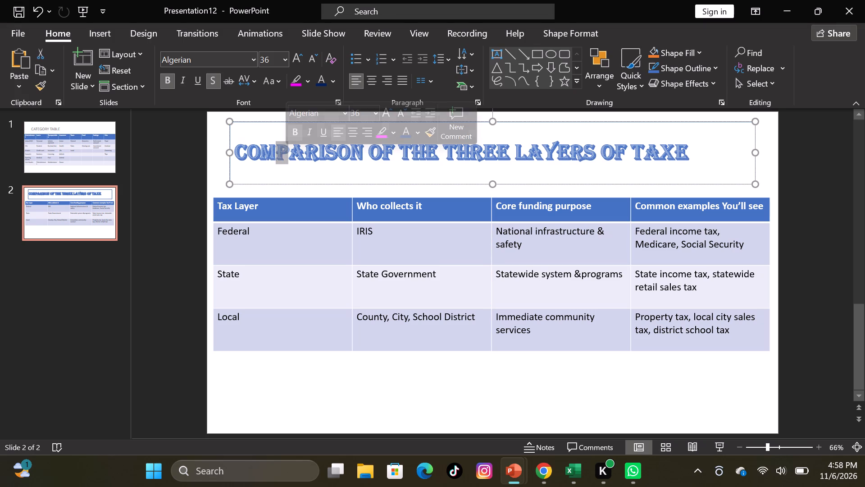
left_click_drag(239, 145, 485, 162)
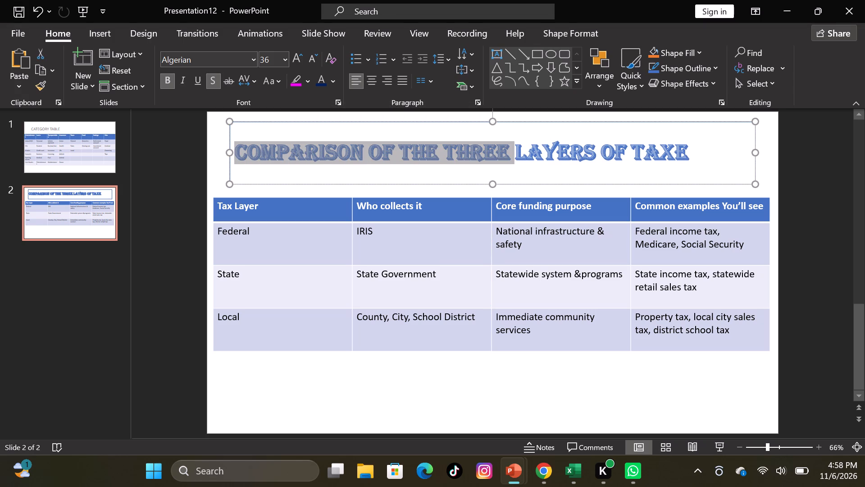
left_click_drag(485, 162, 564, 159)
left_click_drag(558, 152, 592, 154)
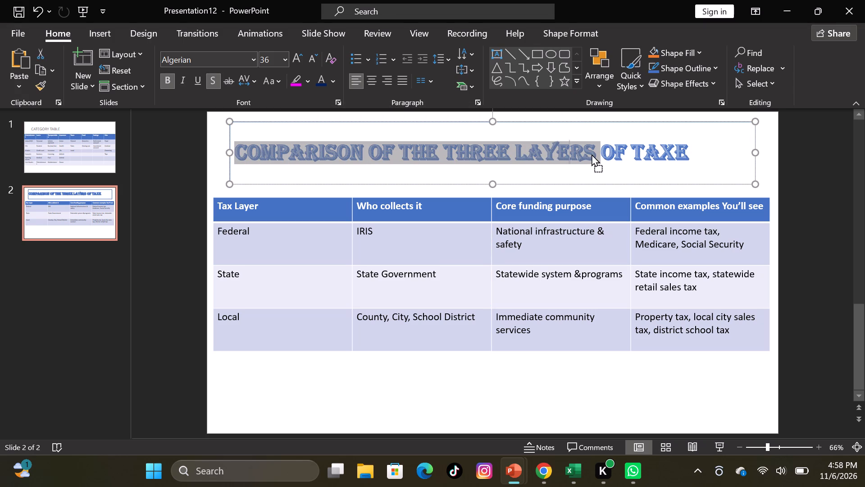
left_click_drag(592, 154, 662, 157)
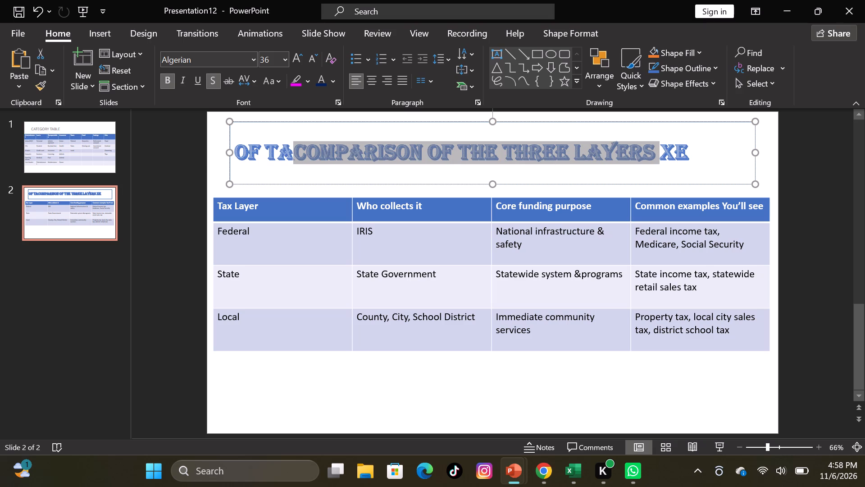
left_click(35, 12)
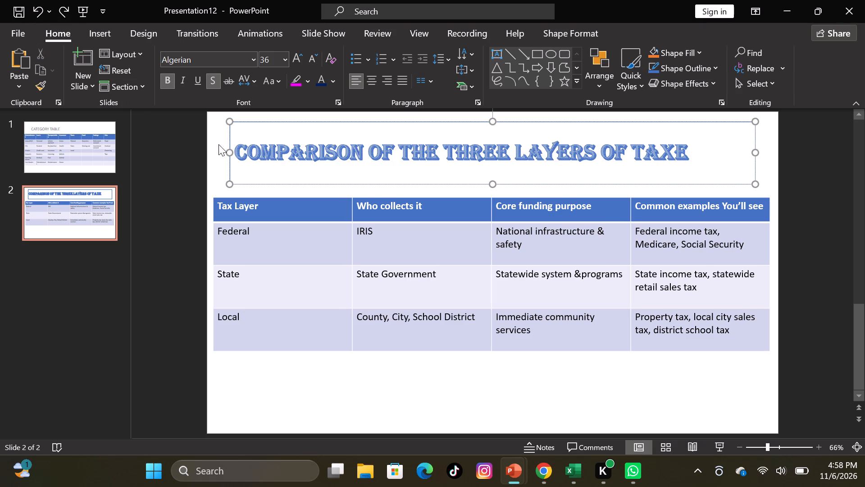
Apply the WordArt style with orange Accent color 2 fill and outline to the whole slide title text.
left_click_drag(234, 135, 253, 130)
left_click_drag(253, 130, 649, 139)
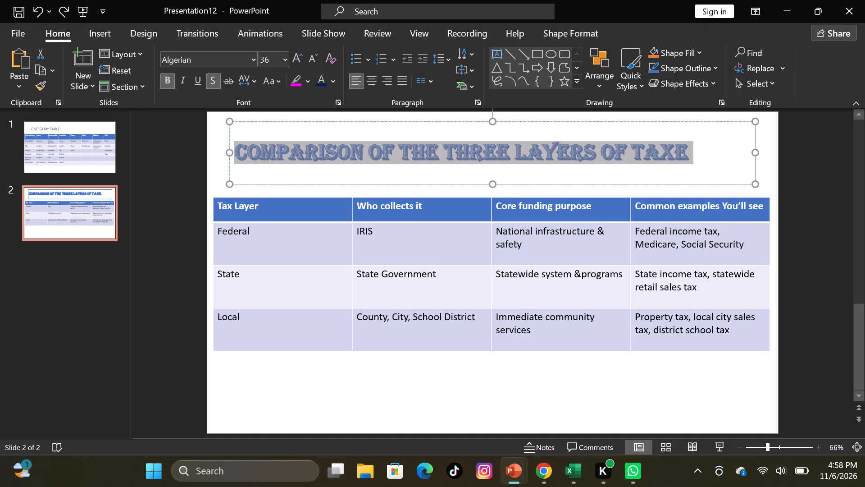
left_click_drag(649, 139, 672, 139)
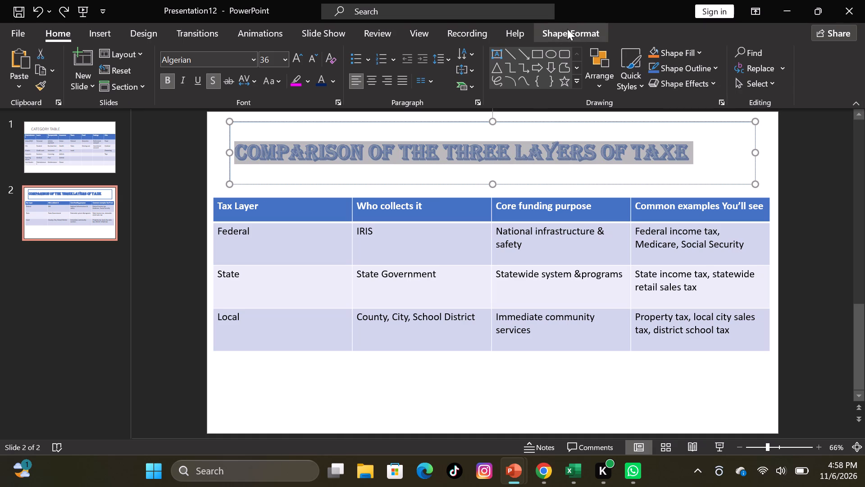
left_click(567, 29)
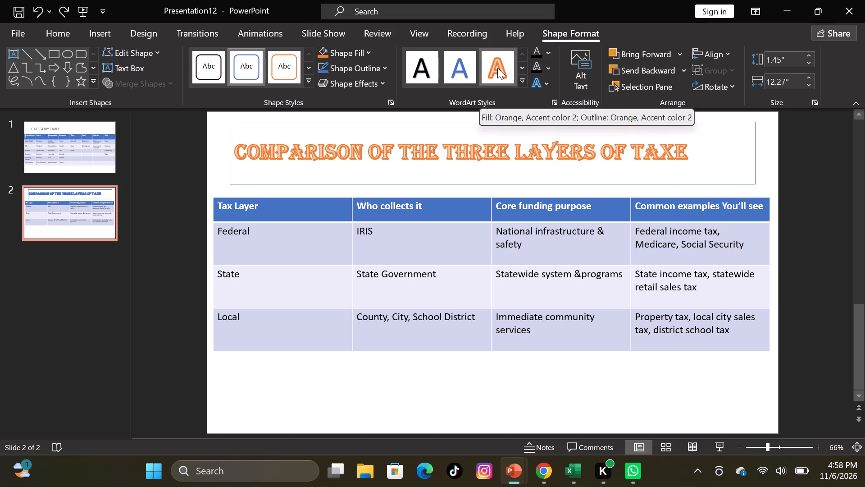
left_click(519, 82)
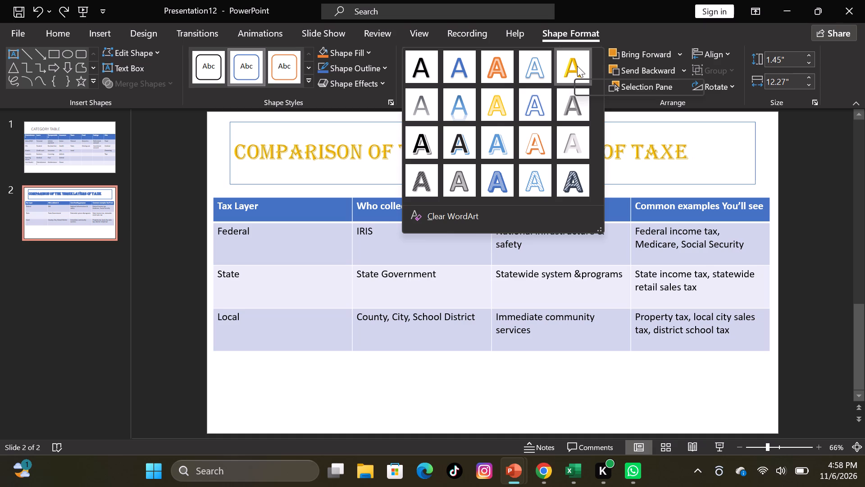
left_click(490, 59)
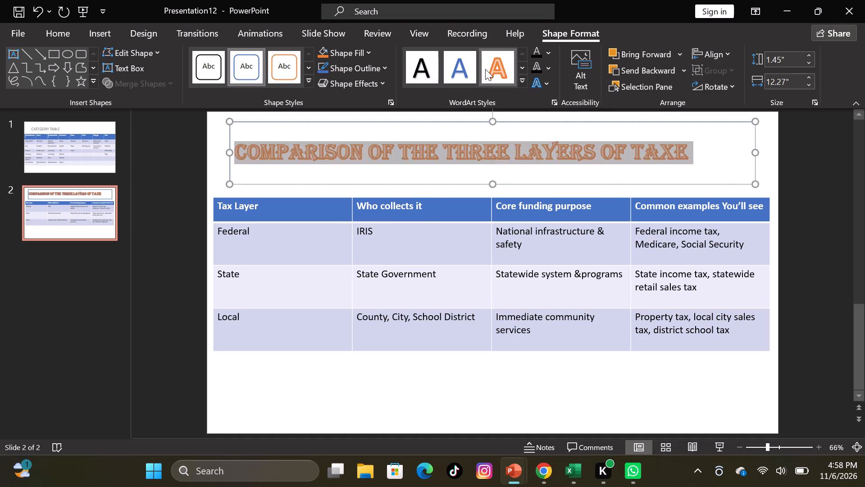
Set the slide title's font size to 40, keeping the Algerian font, and deselect the title.
left_click(72, 35)
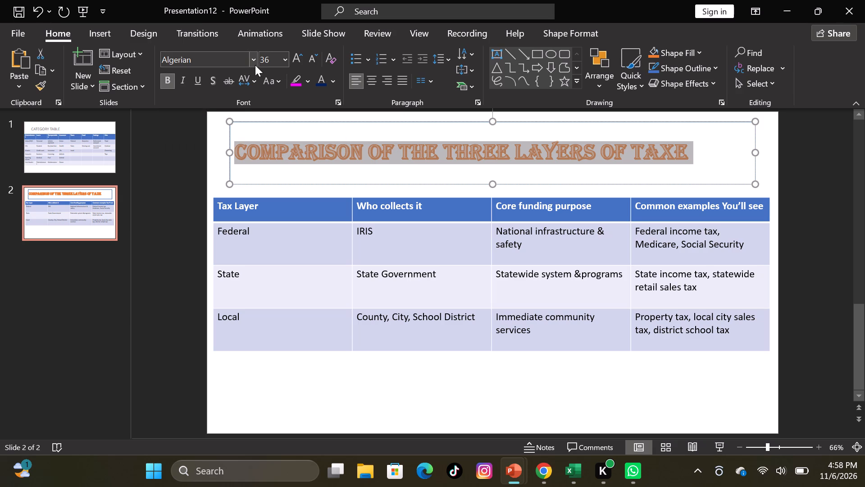
left_click(252, 56)
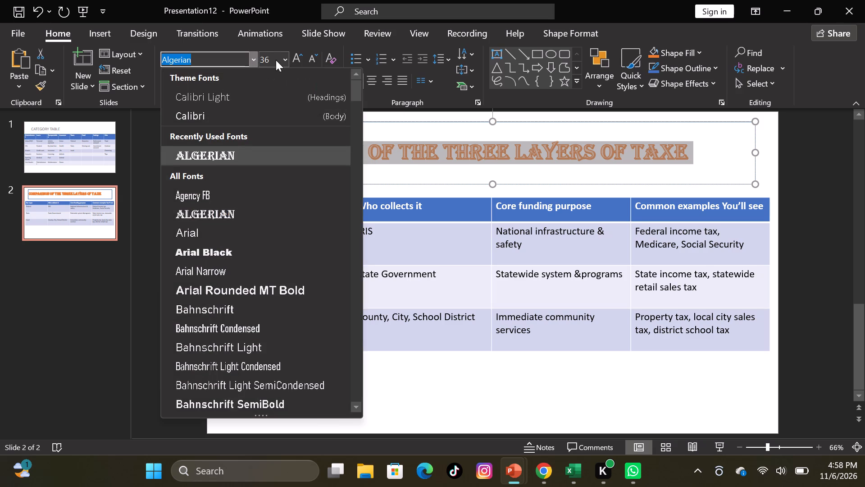
left_click(285, 56)
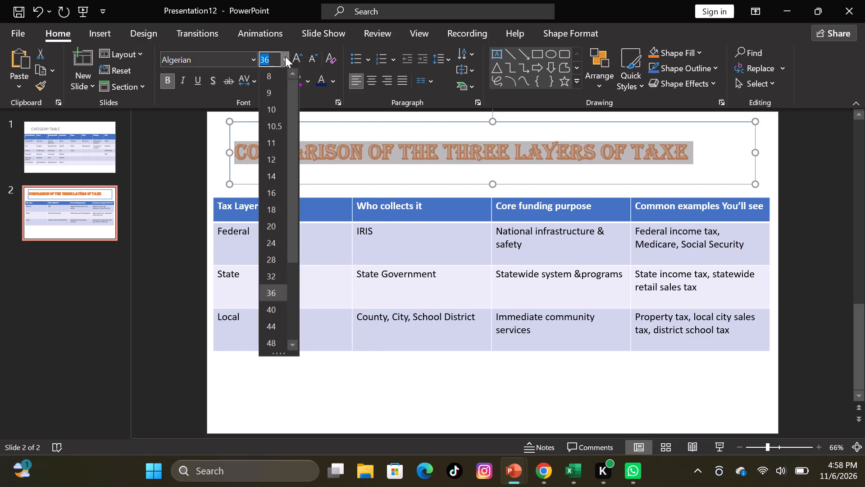
left_click(271, 306)
left_click(277, 360)
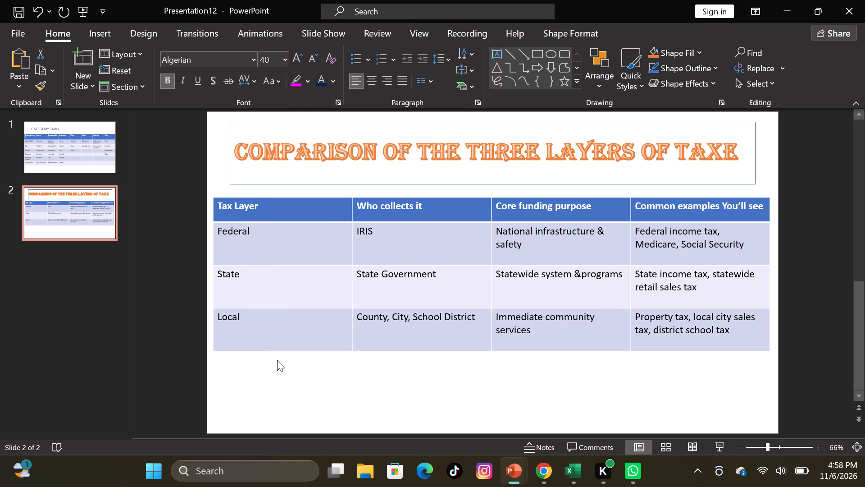
Move the tax table slightly closer to the title box and narrow it so it sits centred on the slide.
left_click(255, 225)
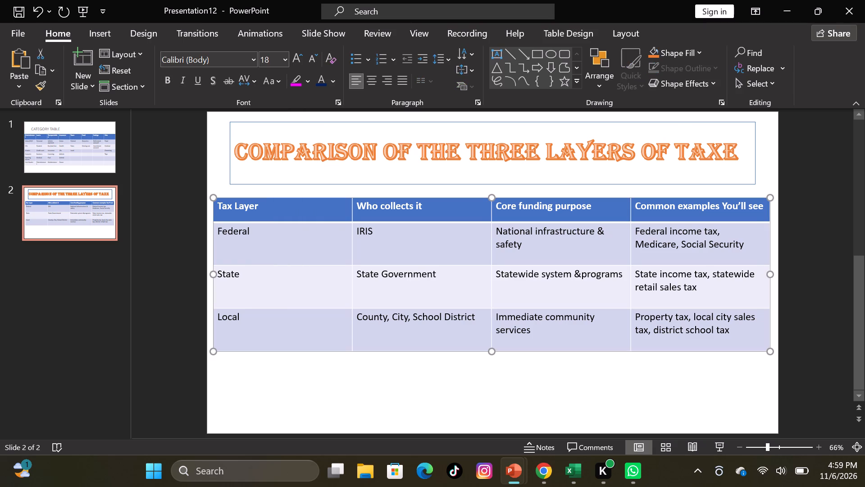
left_click(226, 198)
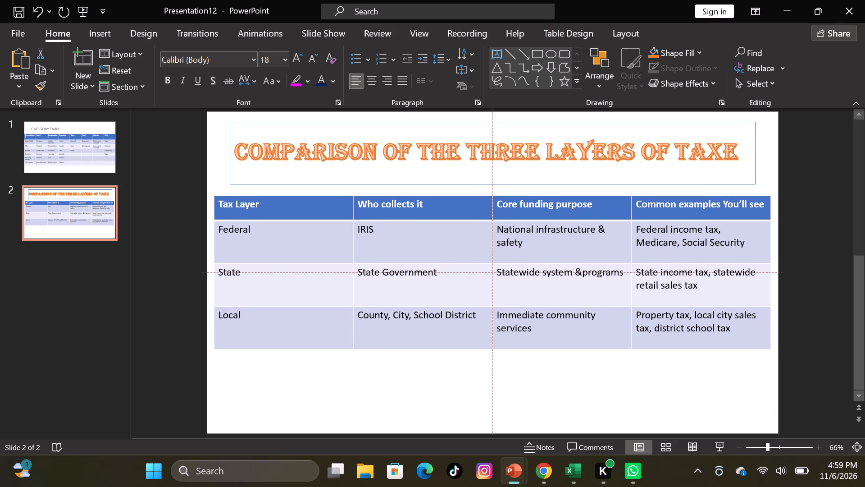
left_click(240, 231)
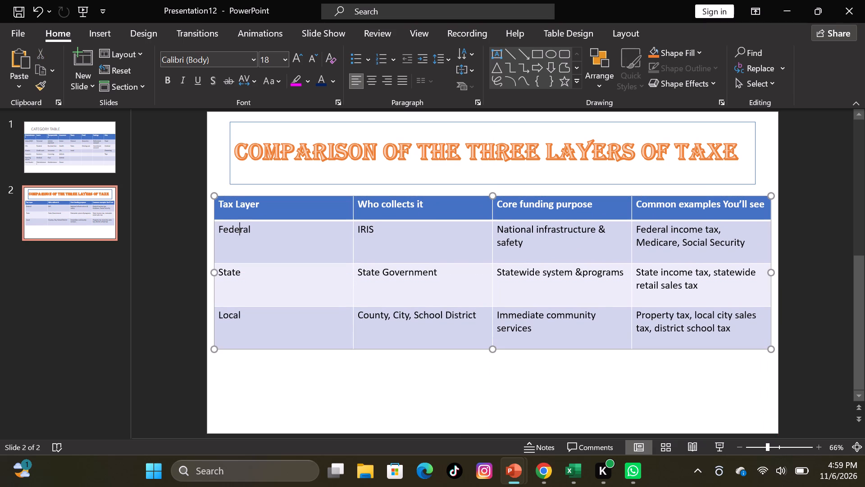
left_click_drag(220, 205, 248, 212)
left_click_drag(248, 217, 242, 215)
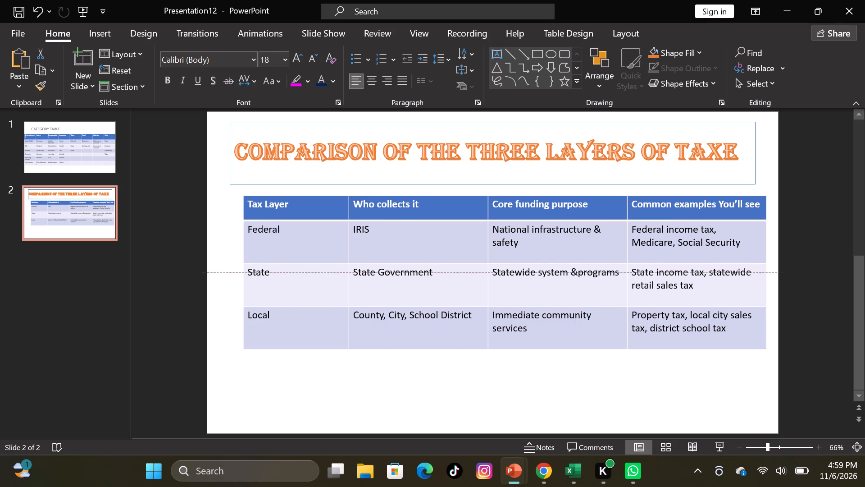
left_click_drag(242, 215, 221, 218)
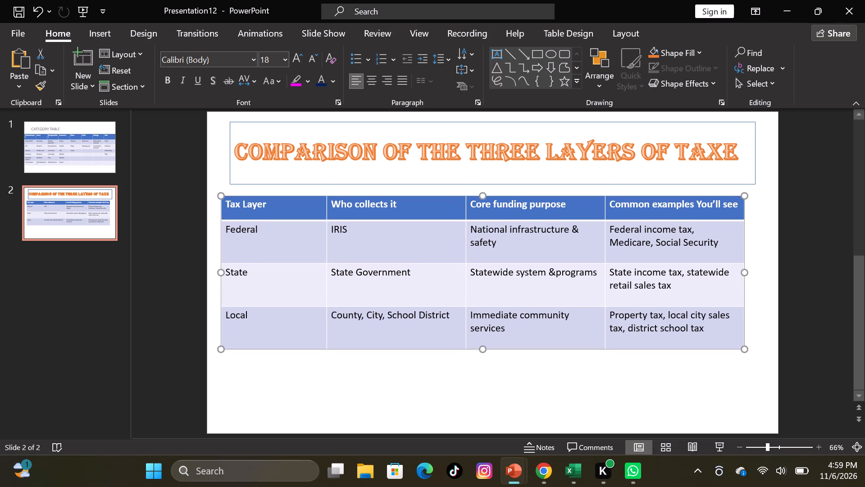
left_click_drag(747, 271, 765, 276)
left_click(391, 243)
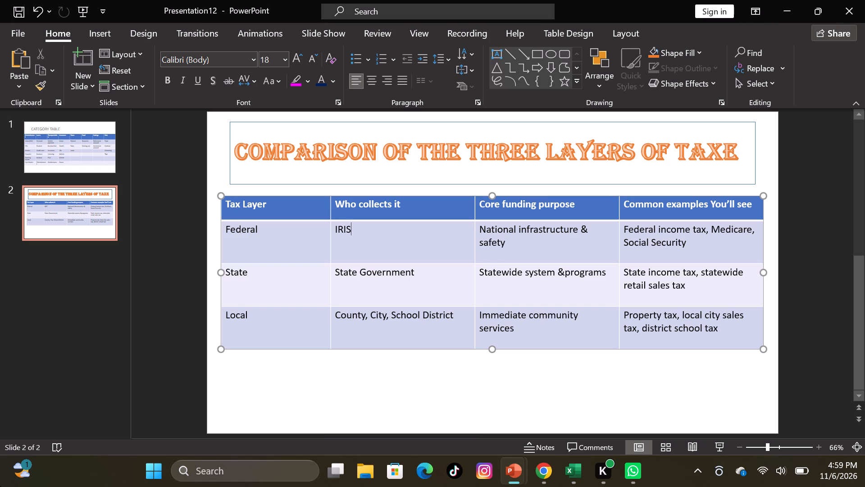
scroll(71, 370, "down", 1)
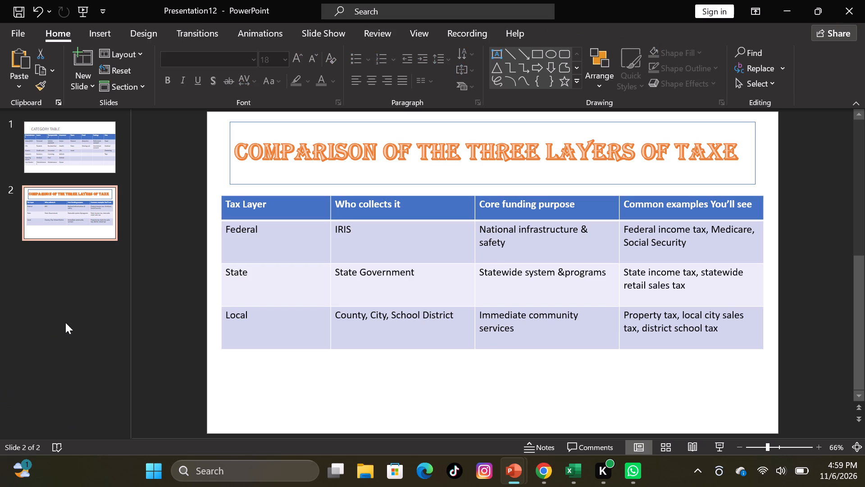
Narrow and shift the tax table further so its two sides roughly line up with the title box's sides.
left_click(252, 245)
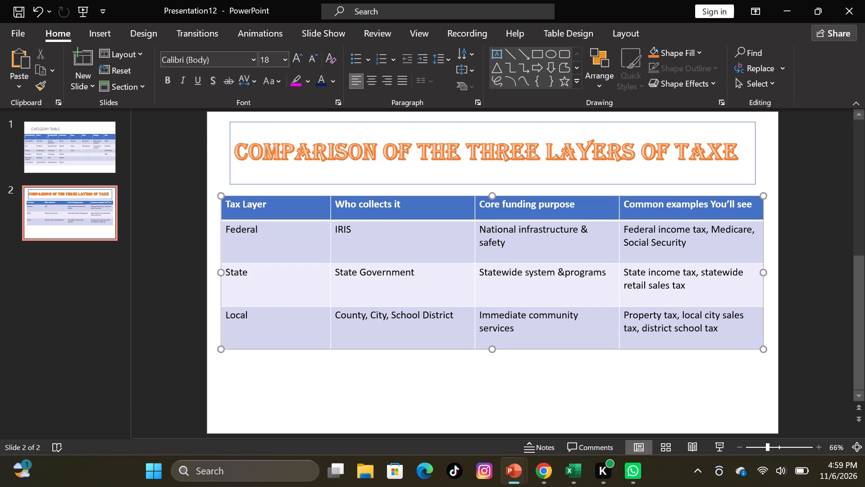
left_click_drag(228, 207, 238, 243)
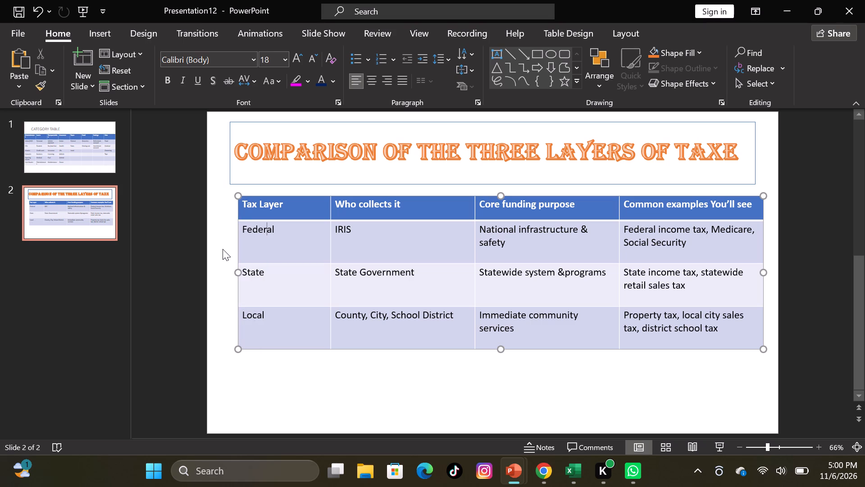
left_click_drag(238, 243, 226, 245)
left_click_drag(230, 272, 218, 278)
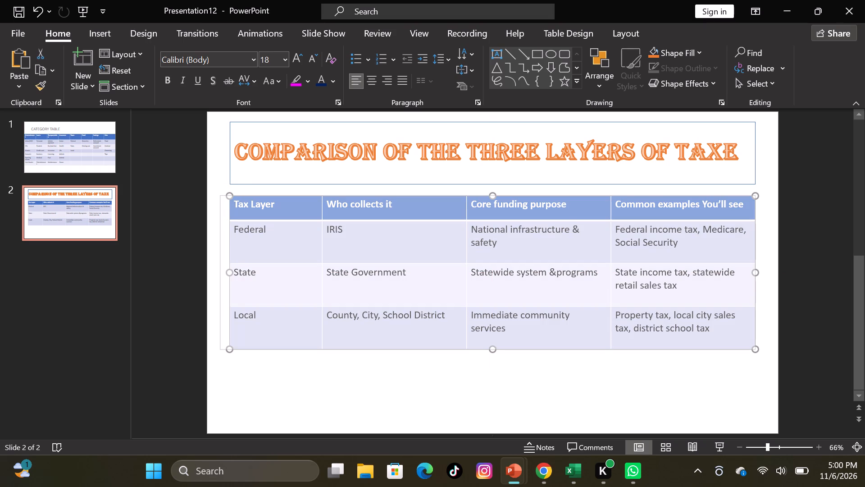
left_click_drag(218, 278, 215, 280)
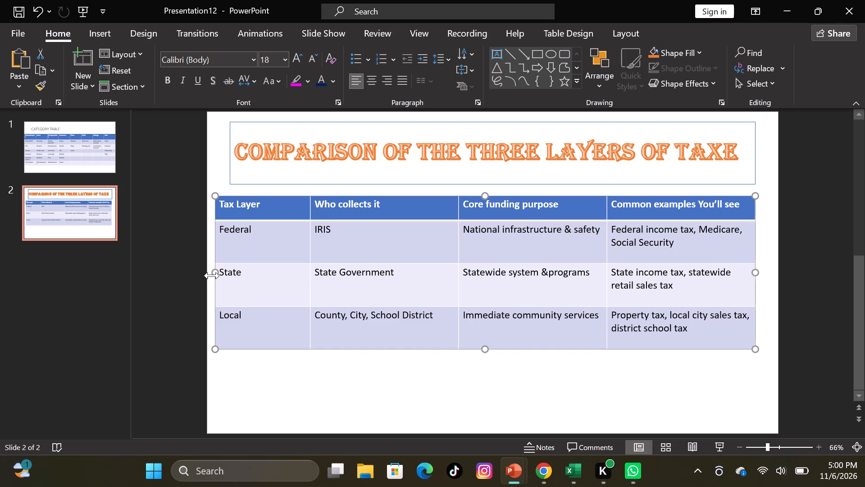
left_click_drag(213, 272, 219, 272)
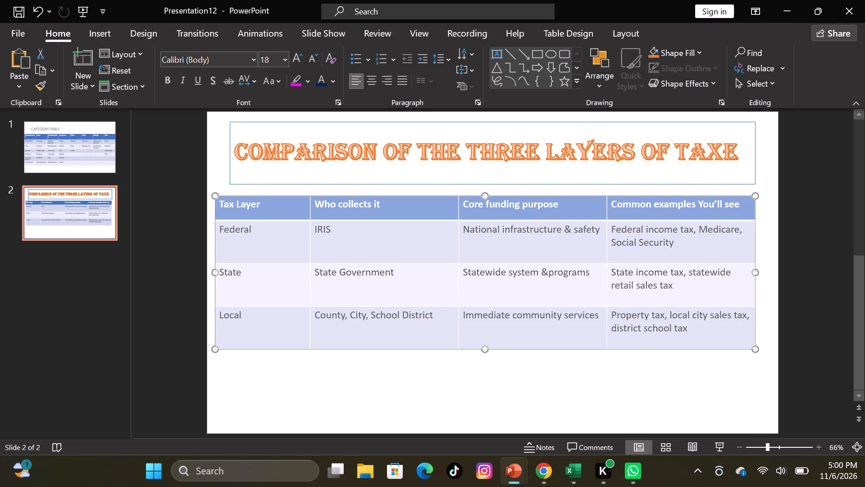
left_click_drag(219, 272, 230, 278)
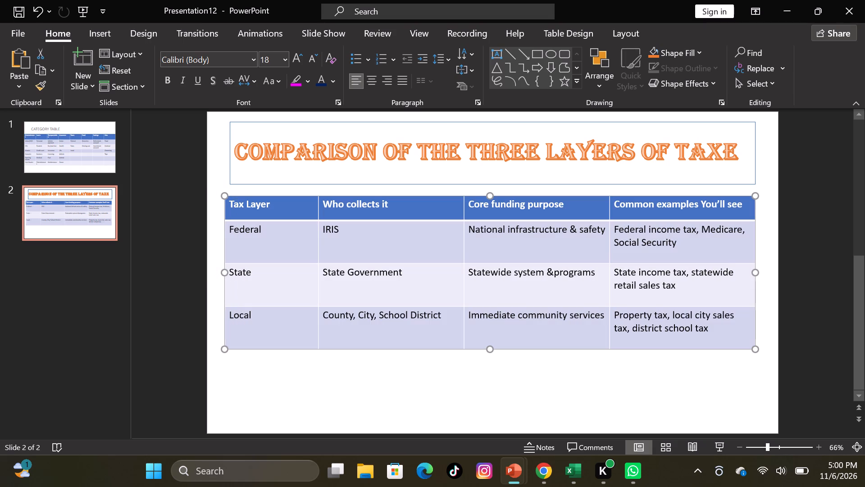
Apply the gold table style with banded rows to the whole tax comparison table.
left_click(291, 223)
left_click_drag(360, 229, 521, 296)
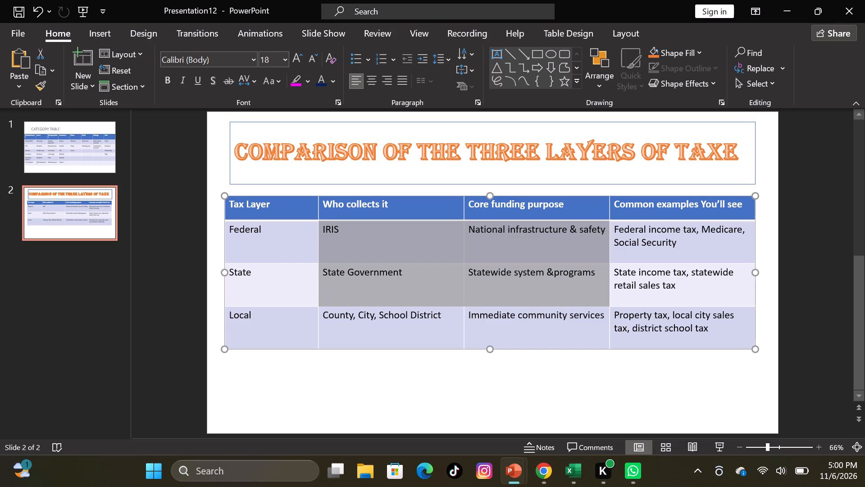
left_click_drag(521, 296, 658, 206)
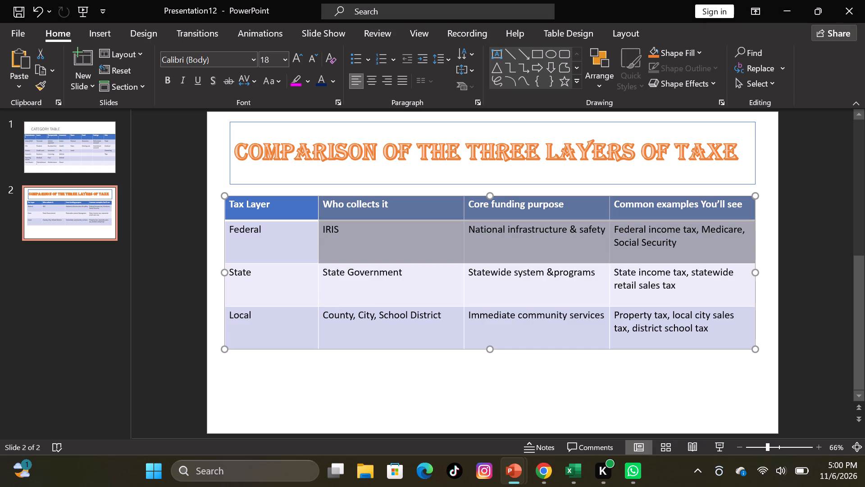
left_click_drag(658, 206, 515, 266)
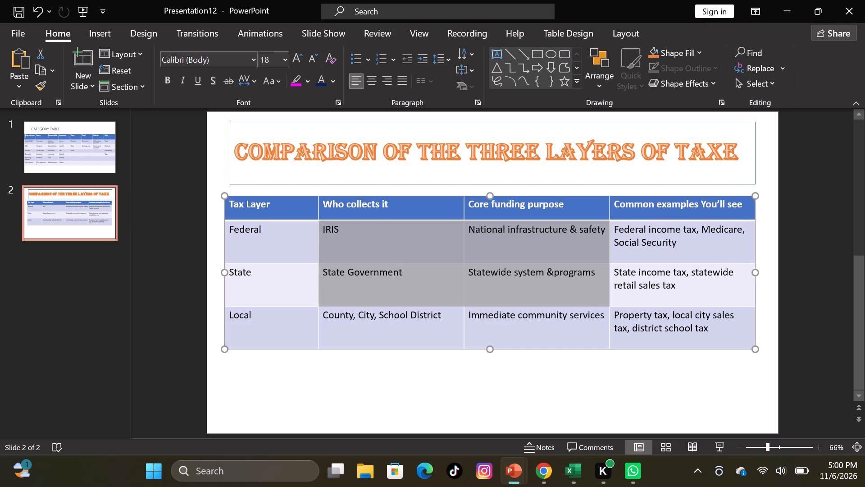
left_click_drag(289, 203, 405, 303)
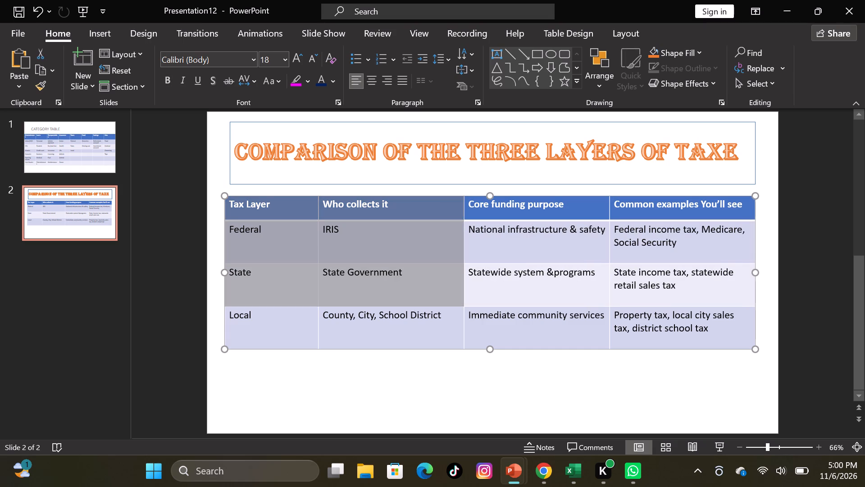
left_click_drag(405, 303, 667, 323)
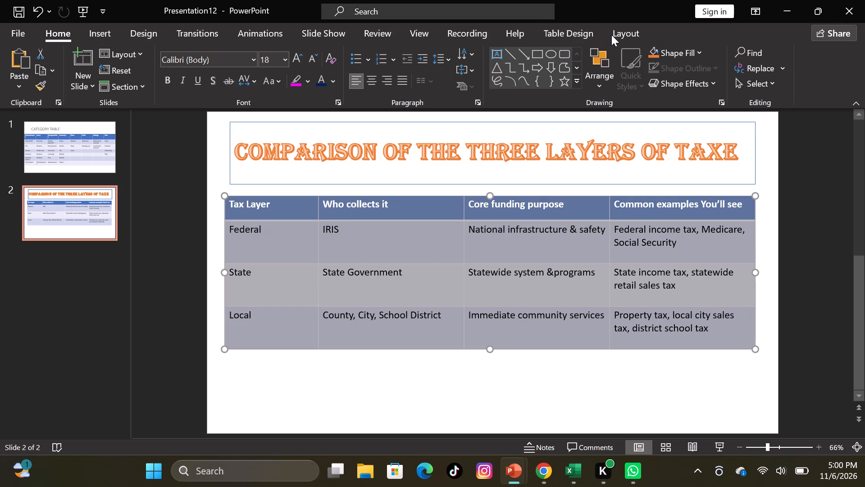
left_click(562, 38)
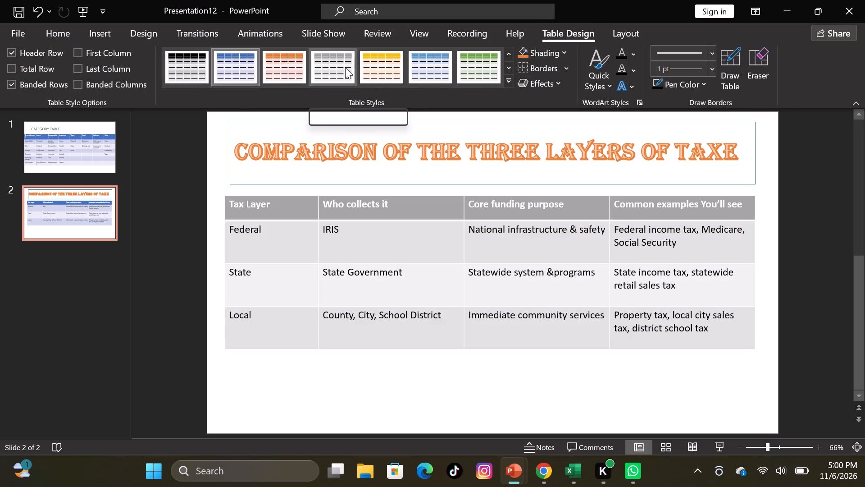
left_click(387, 69)
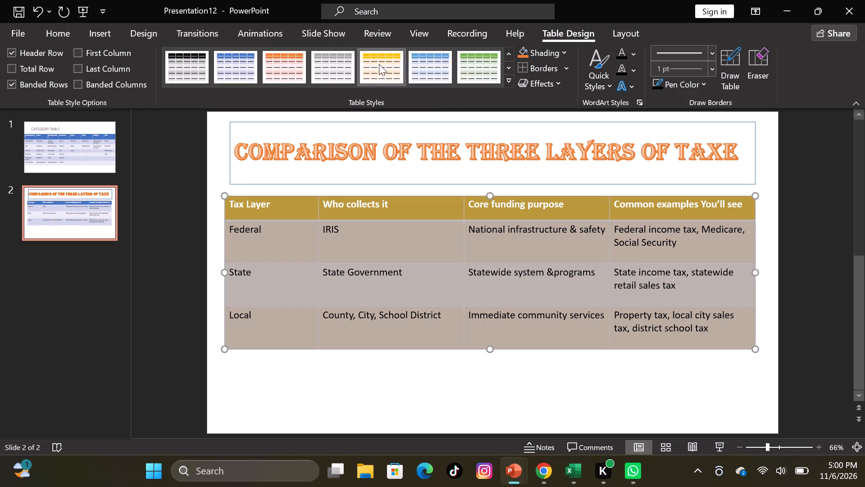
Change the font of all the tax table's text to Arial Black and deselect the table.
left_click(68, 33)
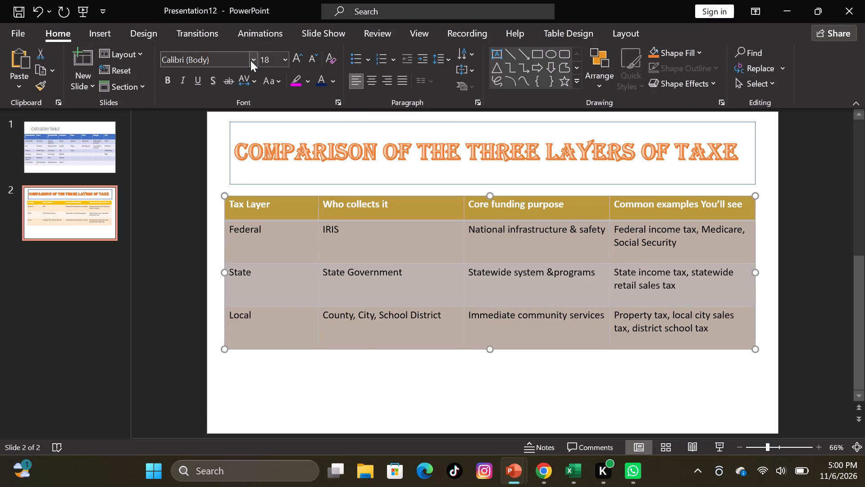
left_click(250, 60)
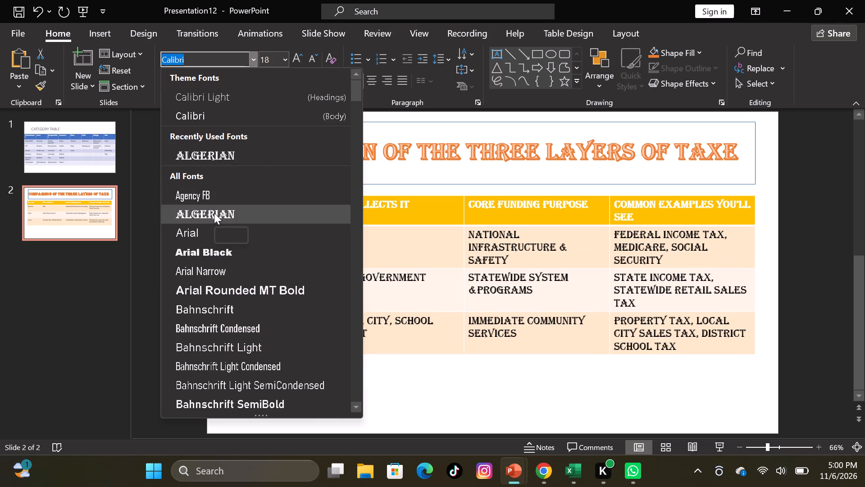
left_click(237, 247)
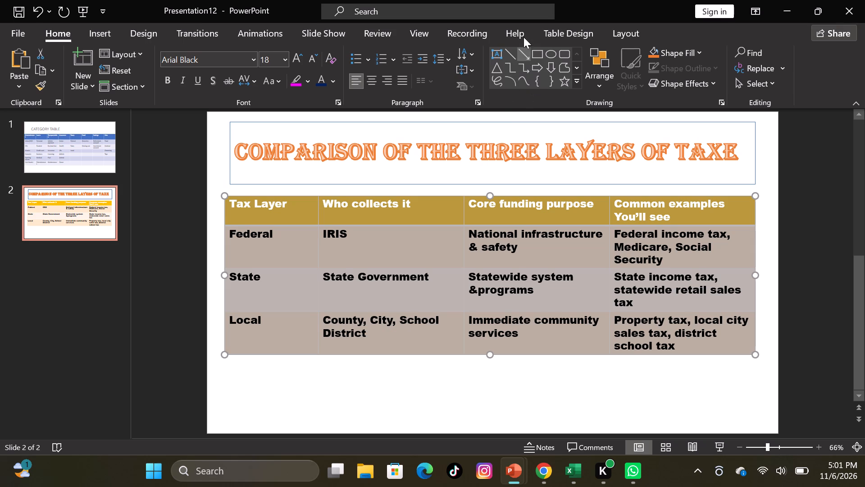
left_click(571, 37)
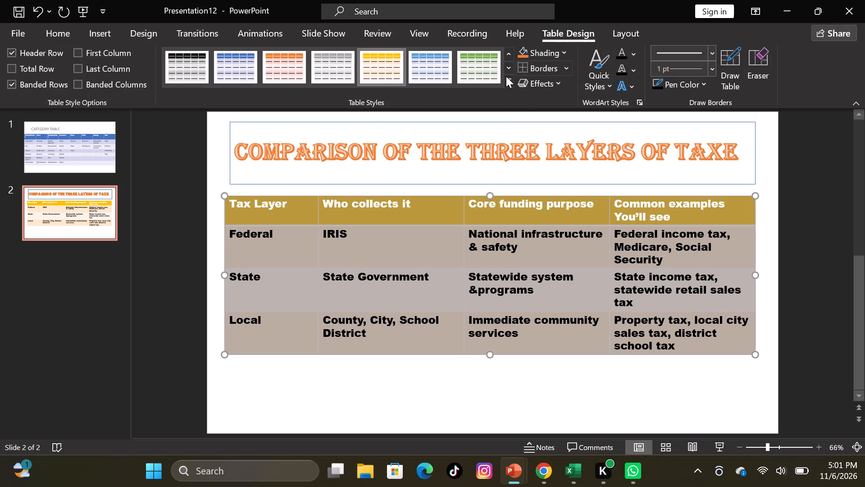
left_click(624, 32)
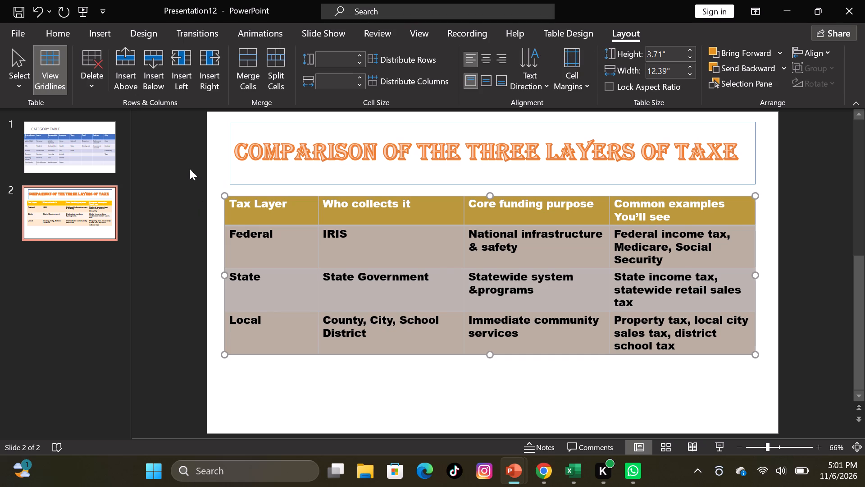
left_click(183, 152)
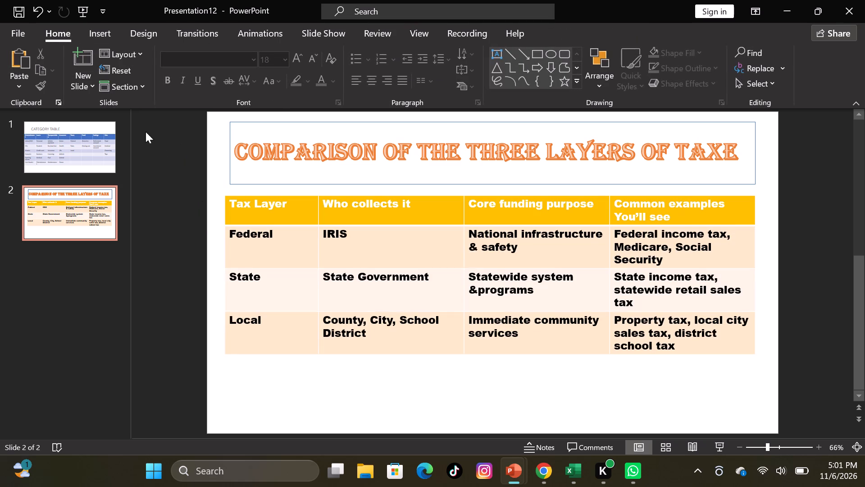
Set the whole CATEGORY TABLE title on slide 1 to the Algerian font at size 88.
left_click(50, 148)
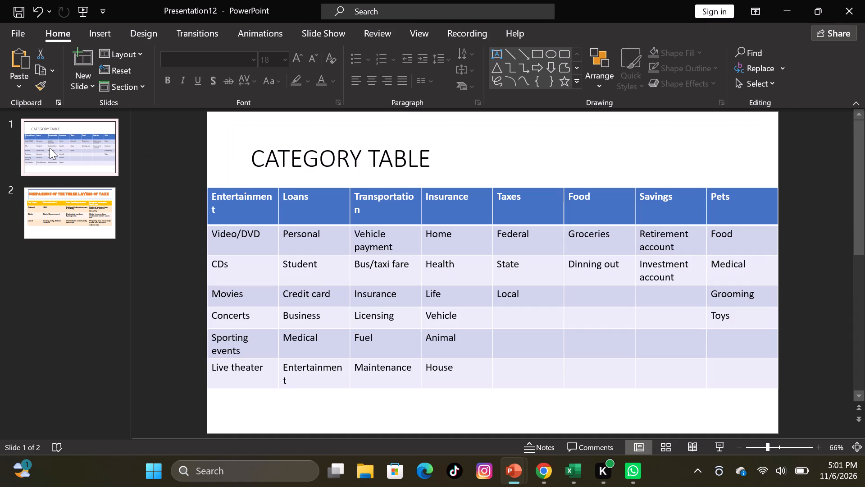
left_click(49, 194)
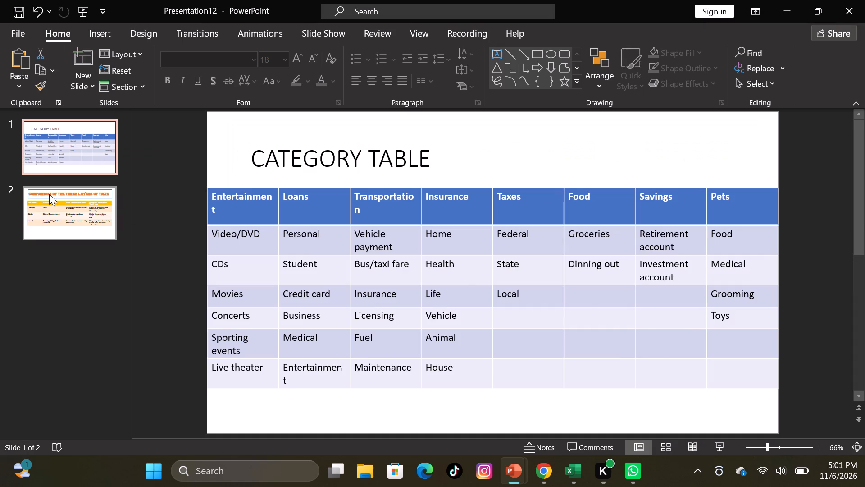
left_click(68, 153)
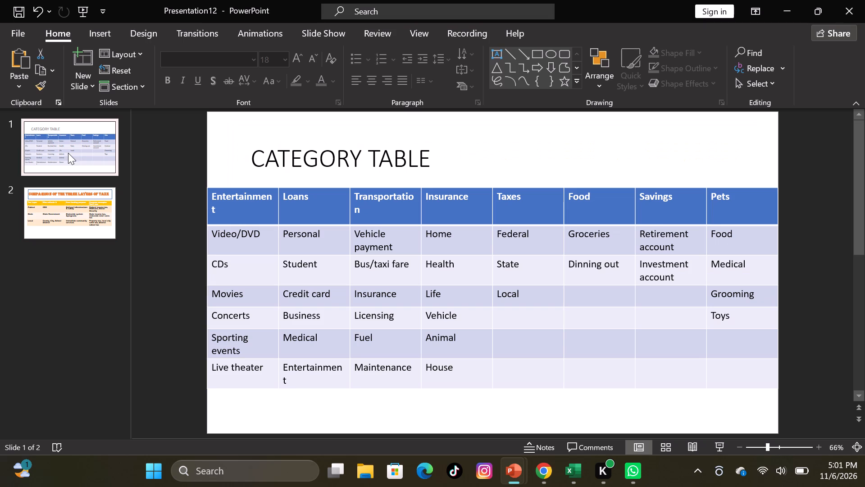
left_click(292, 155)
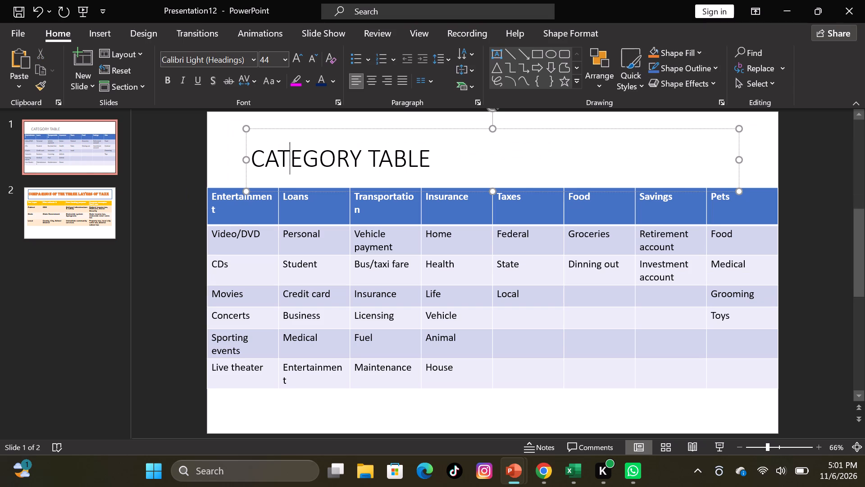
left_click_drag(249, 145, 284, 151)
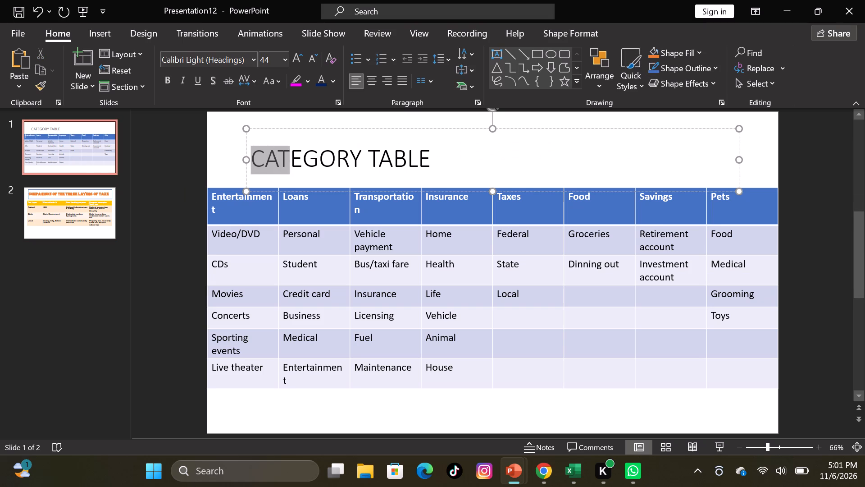
left_click_drag(284, 151, 407, 165)
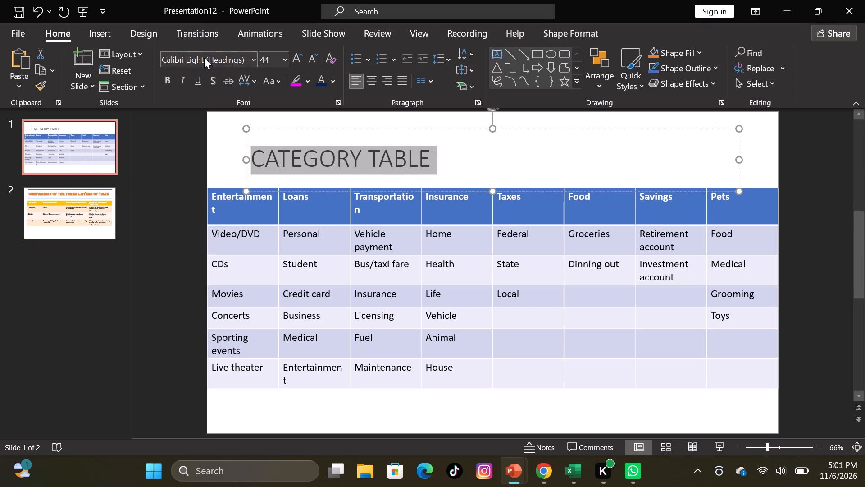
left_click(256, 62)
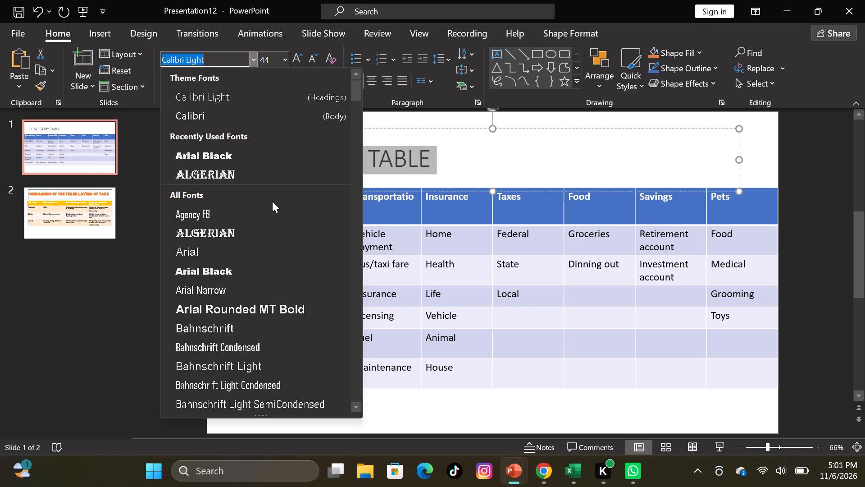
left_click(257, 175)
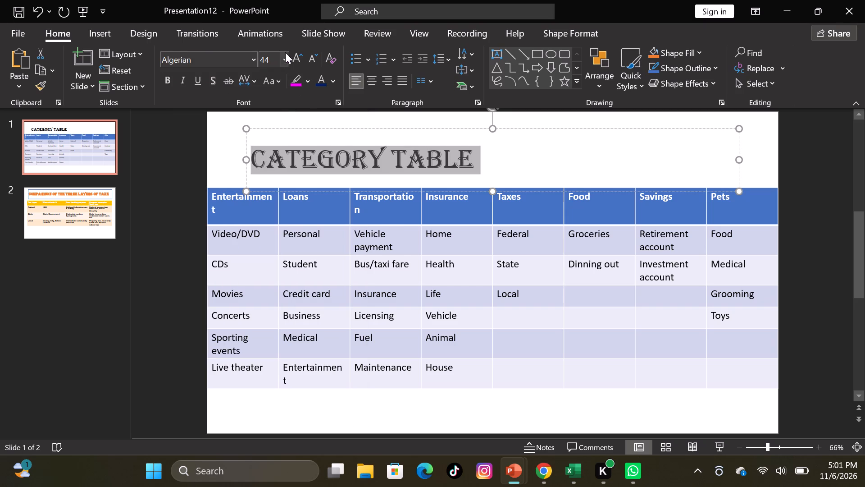
left_click(283, 49)
left_click(283, 61)
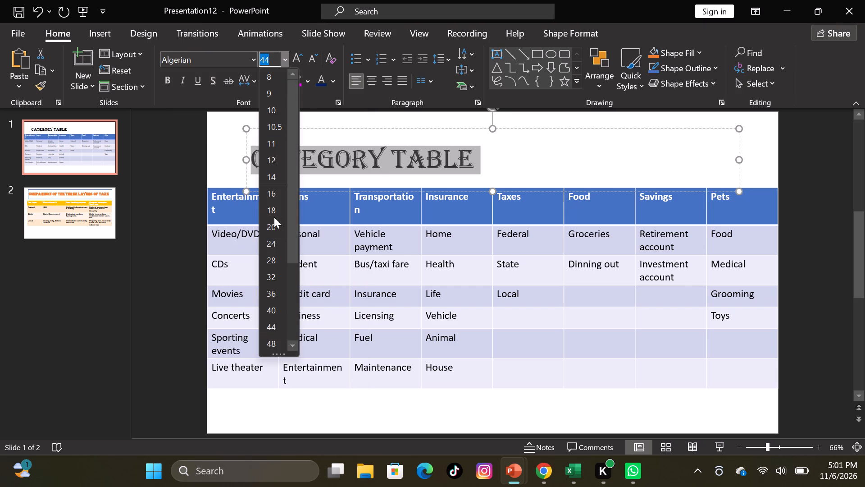
scroll(285, 276, "down", 4)
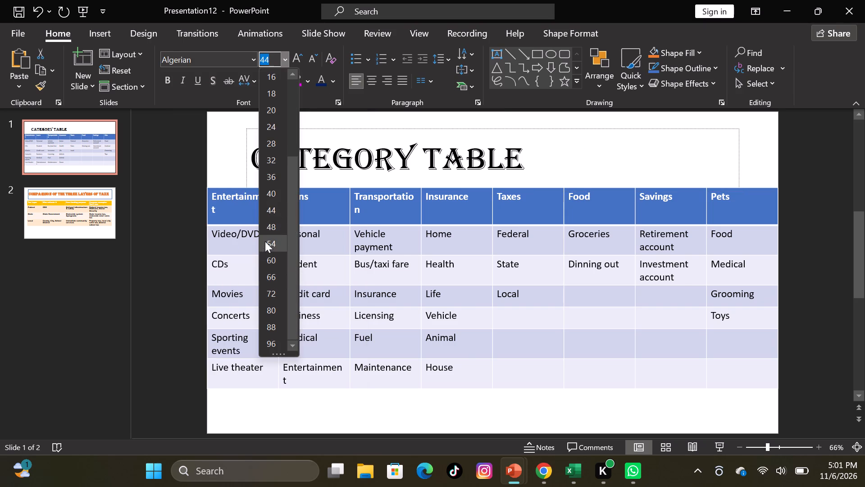
left_click(278, 325)
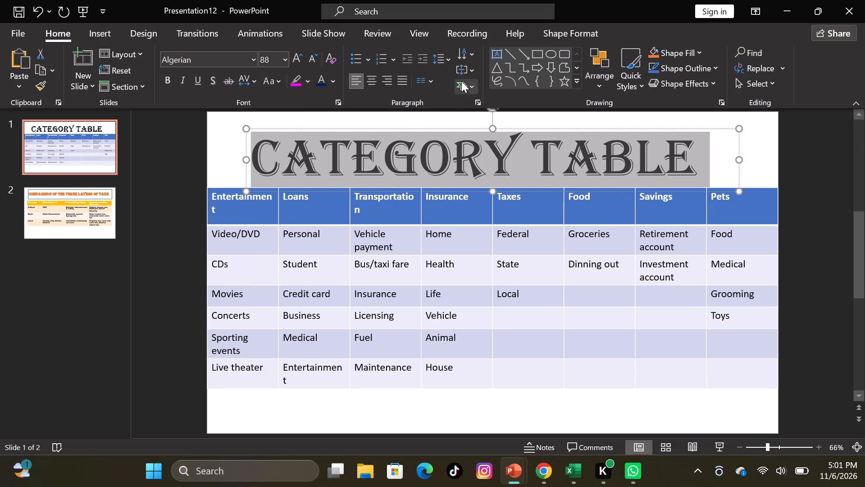
Apply the orange outlined WordArt style to the category title and the blue outline shape style to its box.
left_click(548, 36)
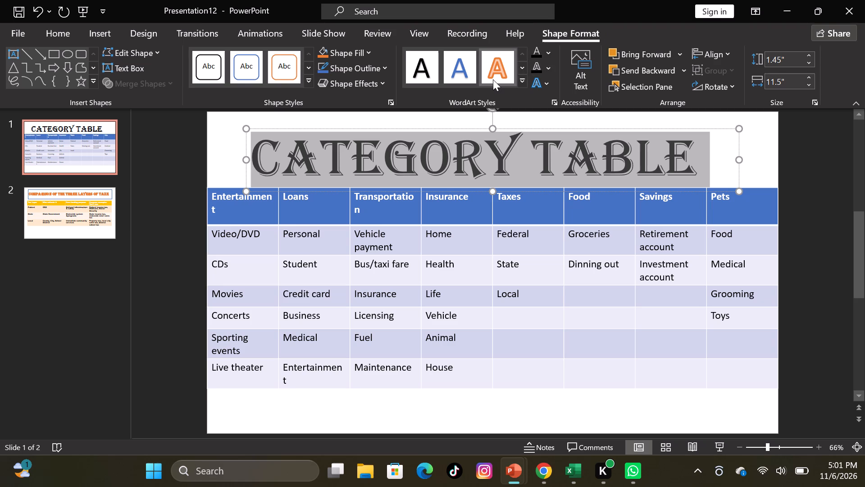
left_click(495, 72)
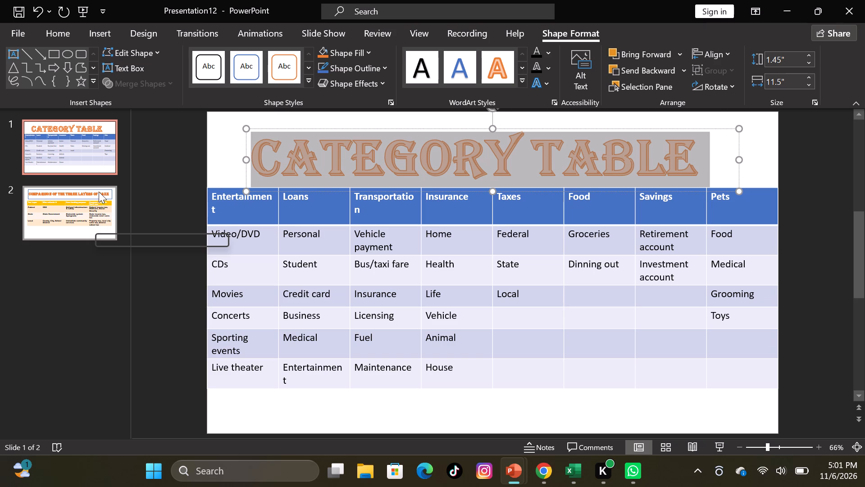
left_click(255, 66)
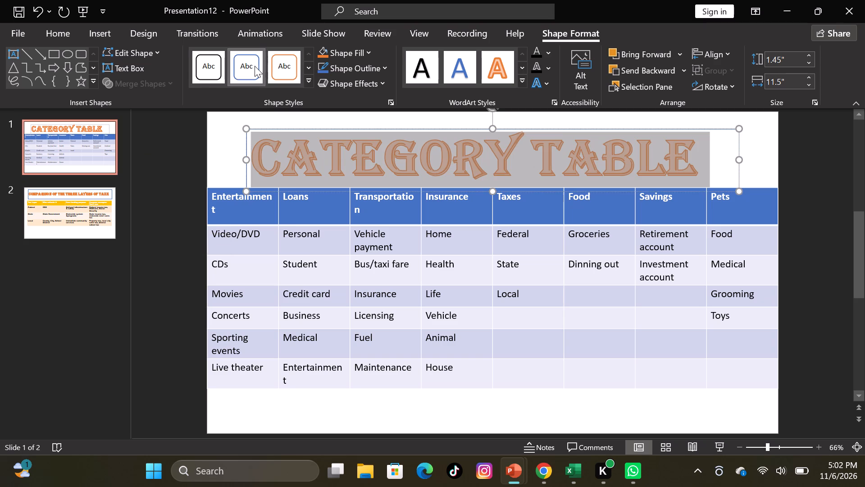
Lower the top edge of the category table so it sits clear below the title box.
left_click(296, 237)
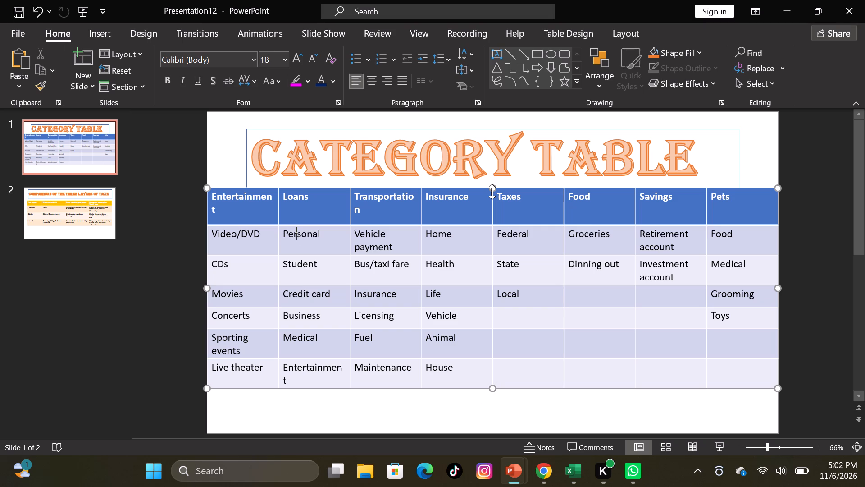
left_click_drag(492, 186, 493, 191)
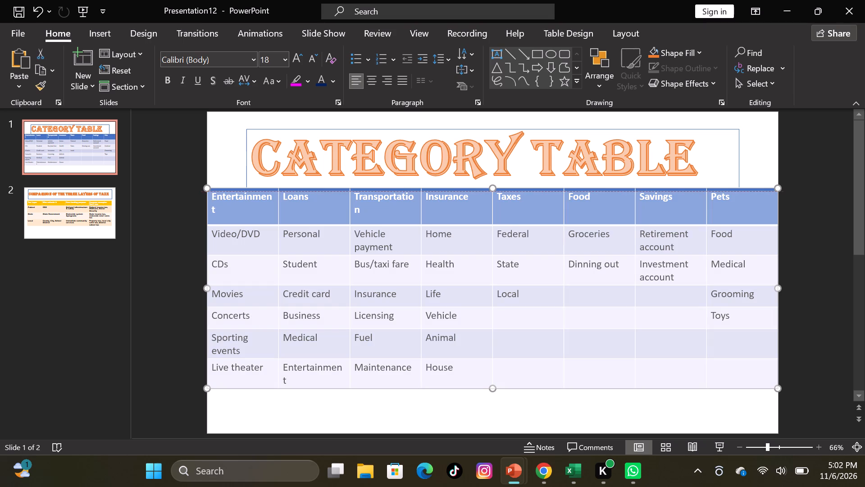
left_click_drag(493, 191, 493, 202)
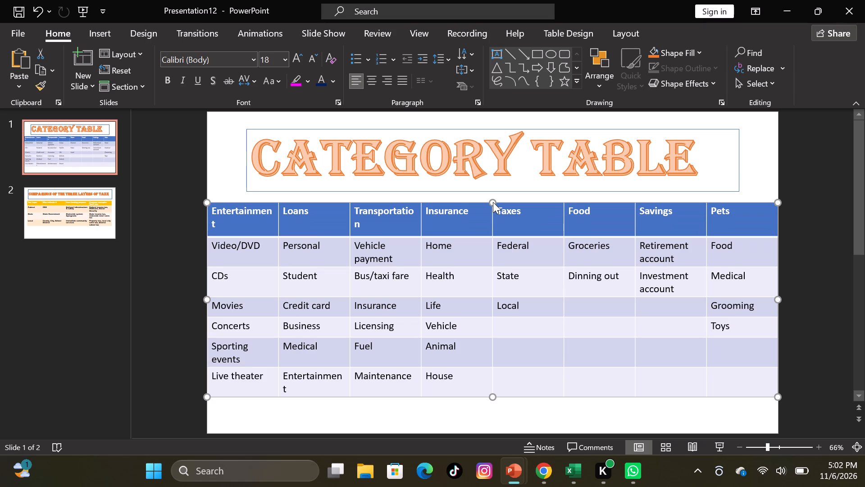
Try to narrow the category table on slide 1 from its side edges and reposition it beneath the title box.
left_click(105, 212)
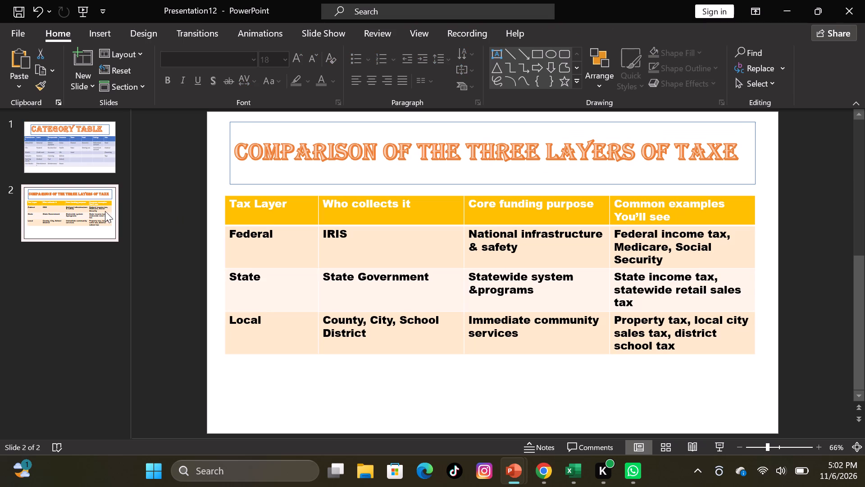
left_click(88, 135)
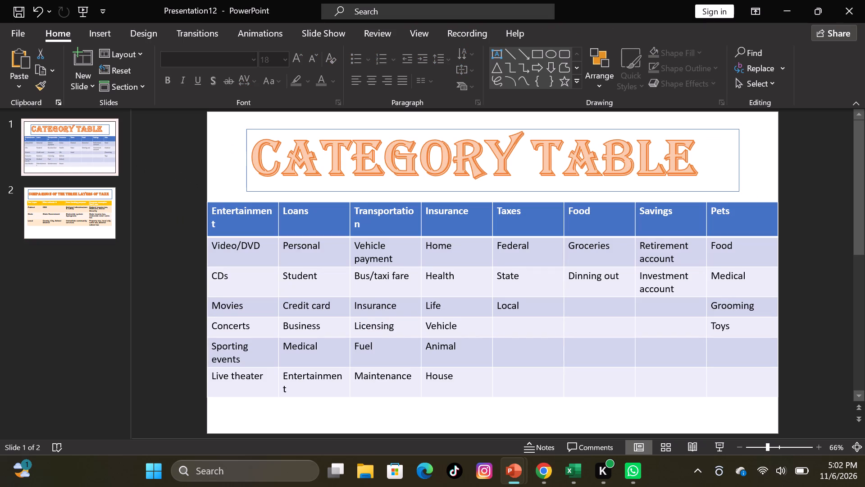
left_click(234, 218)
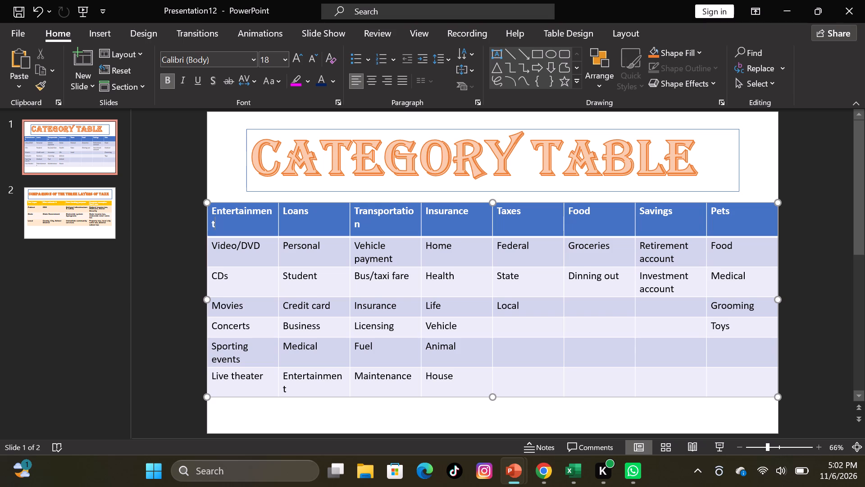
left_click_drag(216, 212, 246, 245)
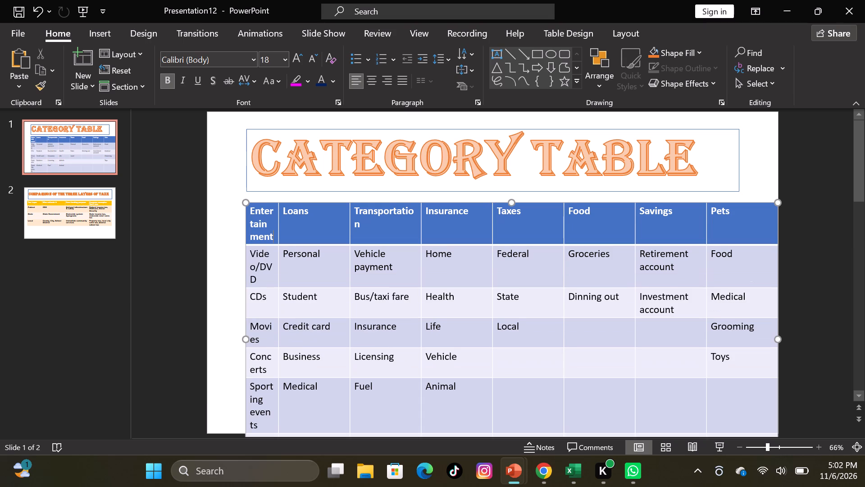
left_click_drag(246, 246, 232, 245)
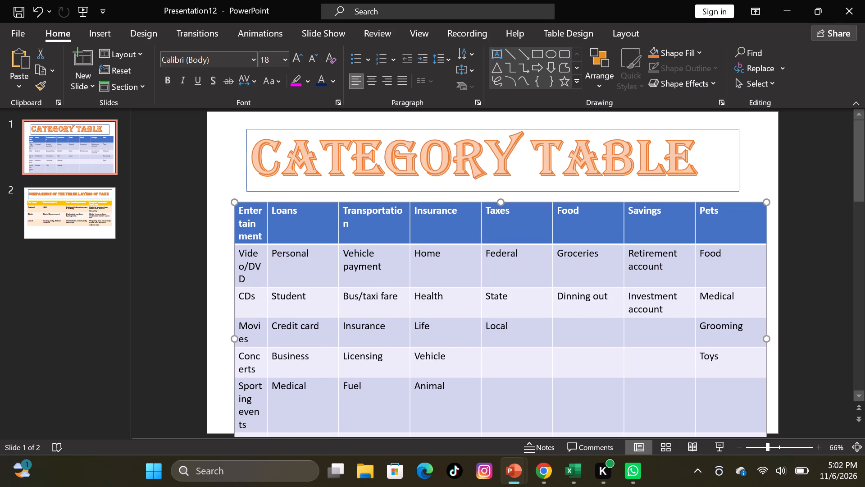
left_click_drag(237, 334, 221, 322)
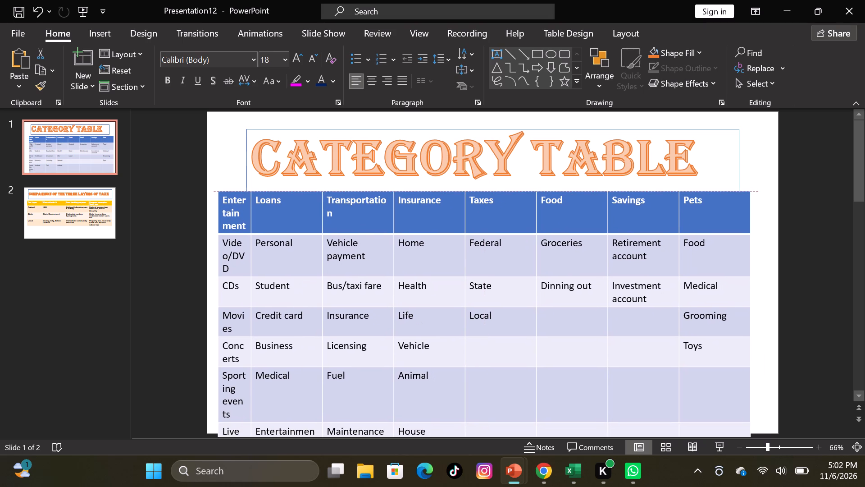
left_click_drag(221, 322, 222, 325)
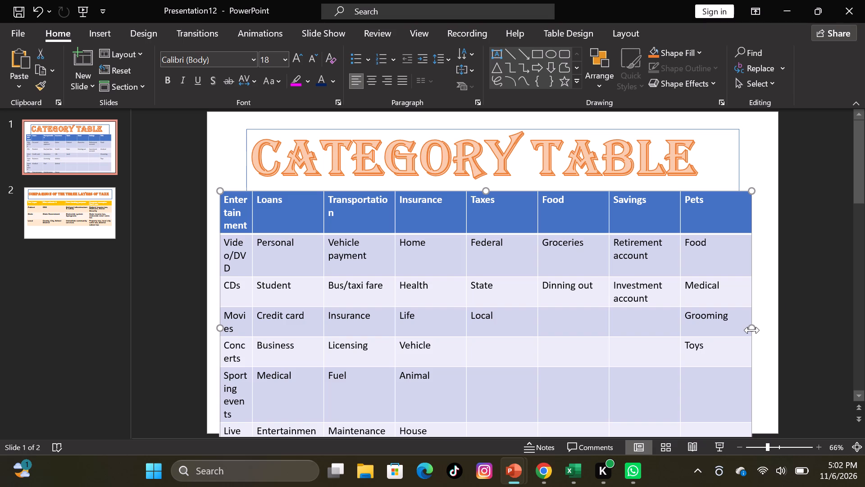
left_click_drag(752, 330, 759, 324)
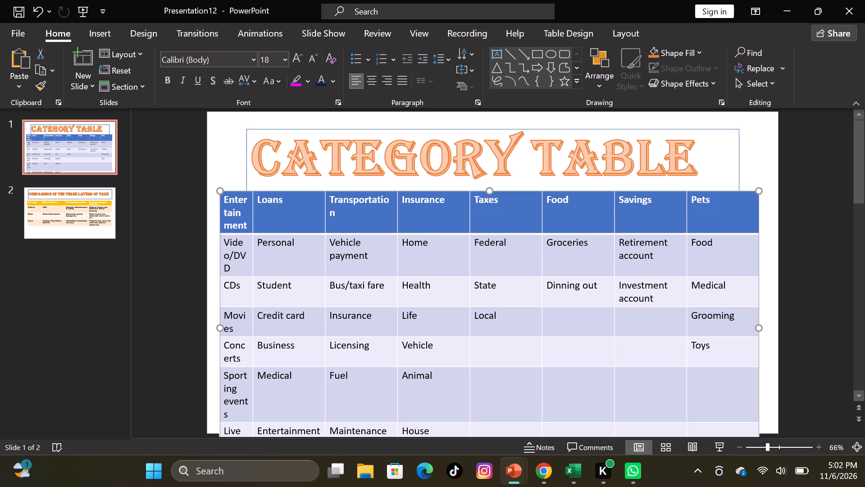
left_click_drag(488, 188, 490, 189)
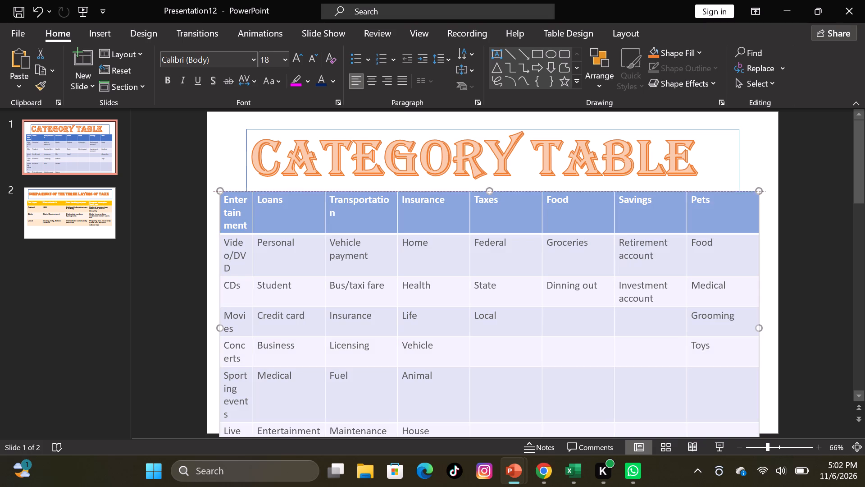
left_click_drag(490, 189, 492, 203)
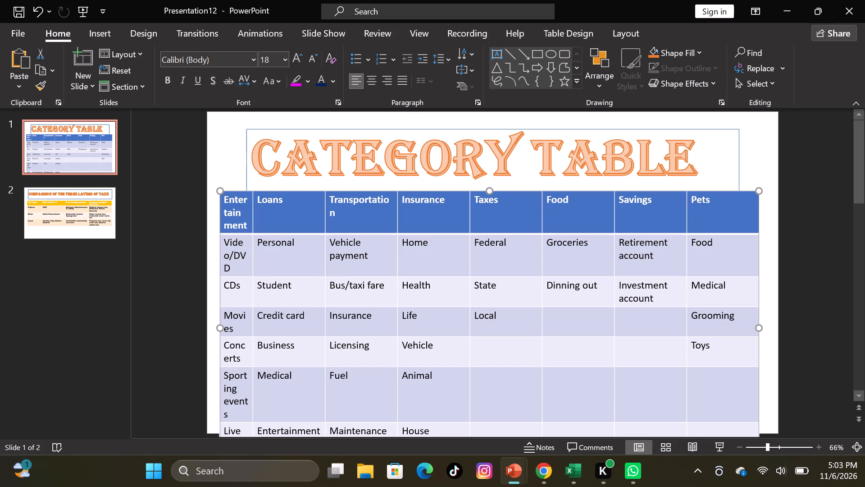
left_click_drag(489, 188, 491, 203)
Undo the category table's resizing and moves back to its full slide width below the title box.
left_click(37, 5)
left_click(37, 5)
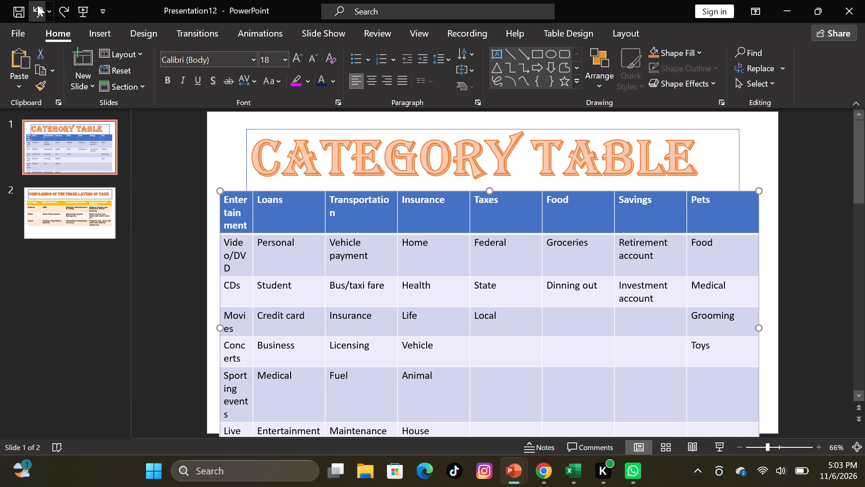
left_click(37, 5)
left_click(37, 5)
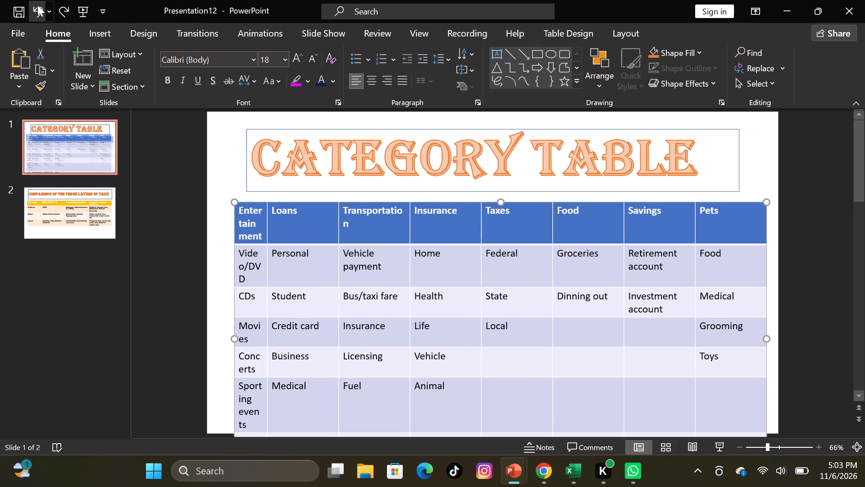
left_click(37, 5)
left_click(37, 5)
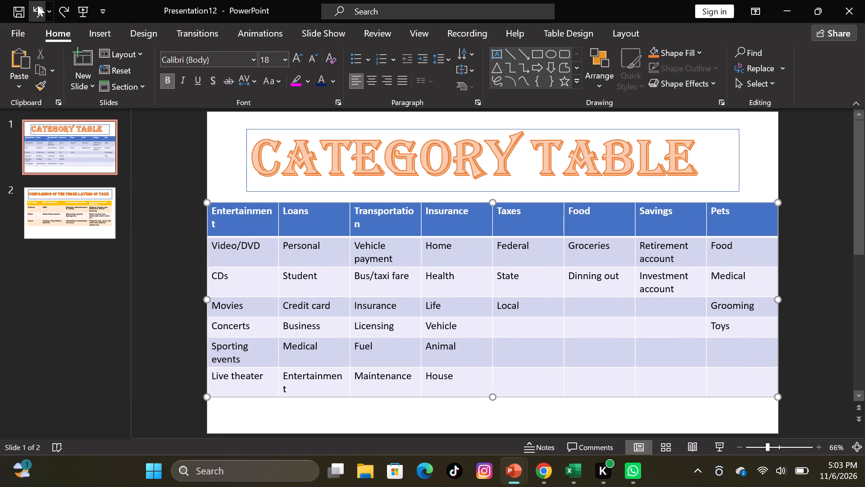
Select all cells of the category table and apply the gold banded table style used on the tax table.
left_click(395, 230)
left_click_drag(220, 222, 337, 241)
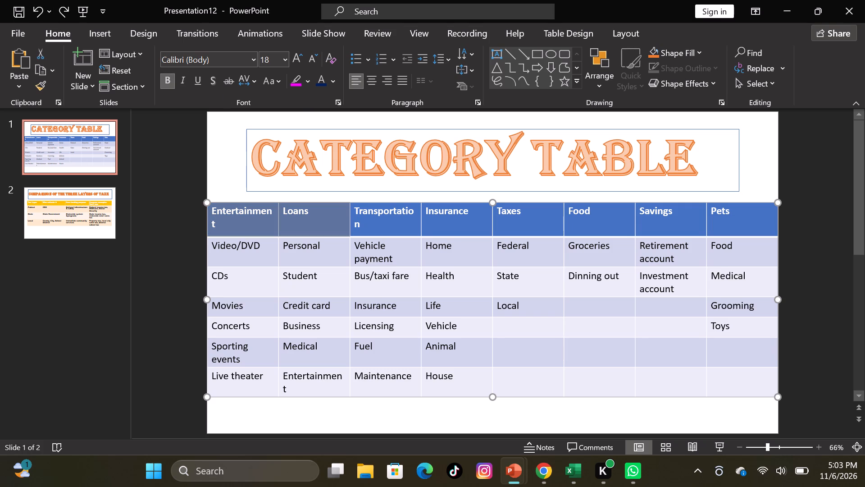
left_click_drag(337, 241, 697, 352)
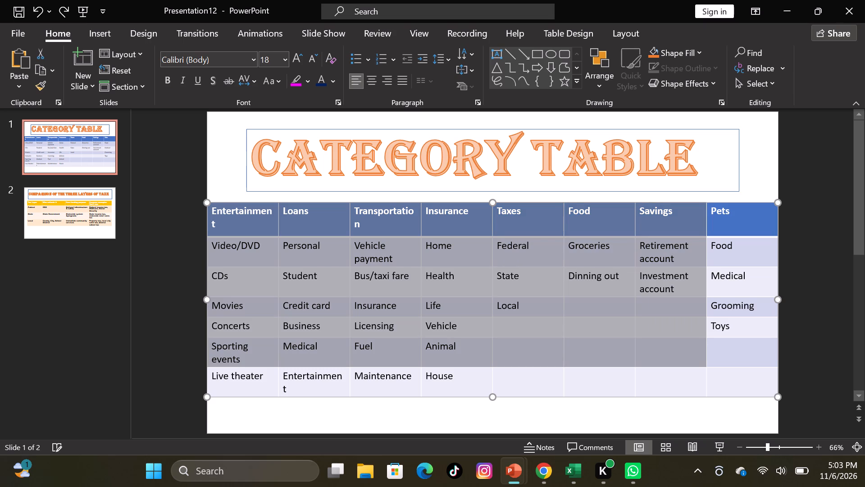
left_click_drag(697, 352, 733, 373)
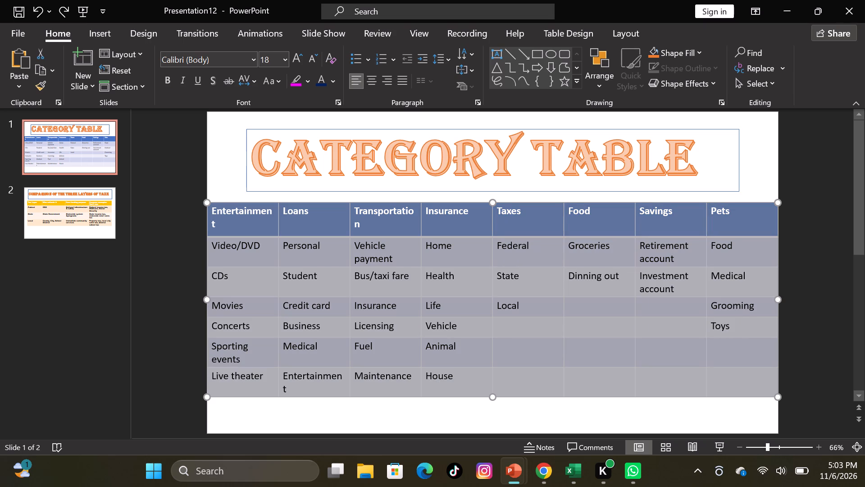
left_click(554, 33)
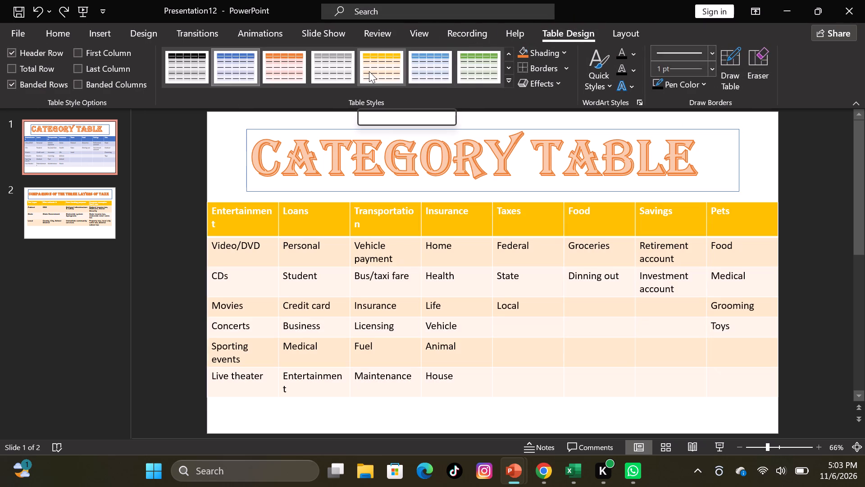
left_click(369, 72)
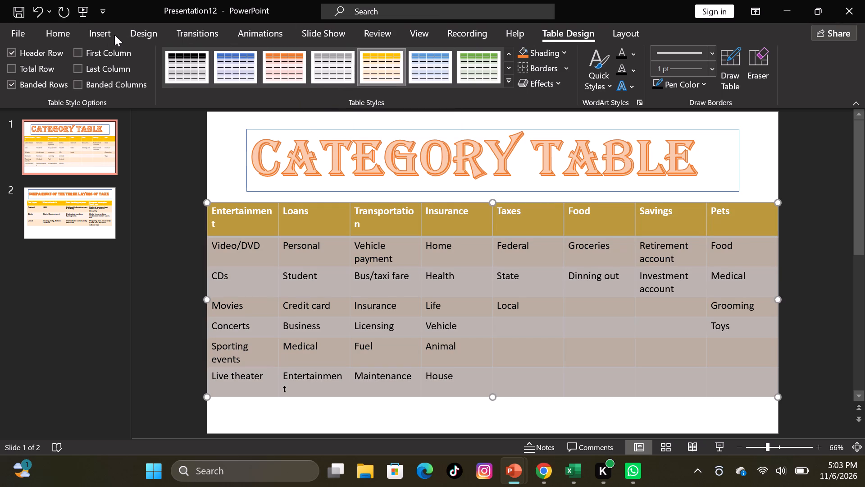
Change the font of all the category table's text to Arial Black and deselect the table.
left_click(66, 32)
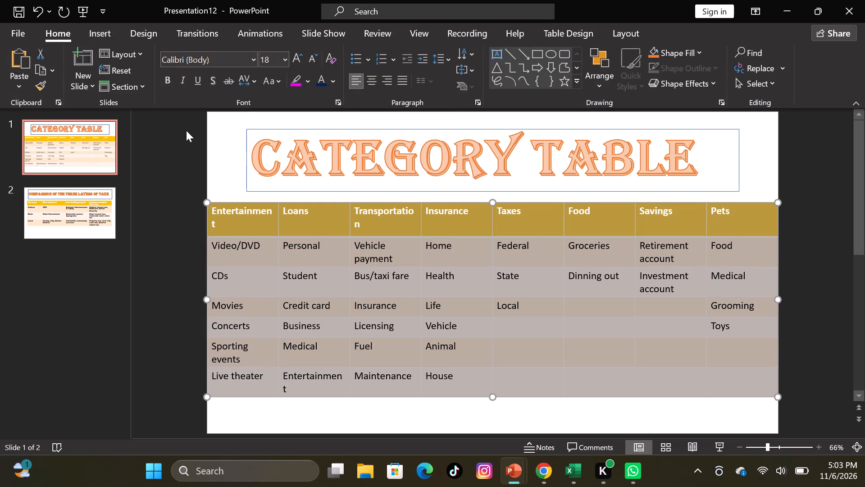
left_click(255, 60)
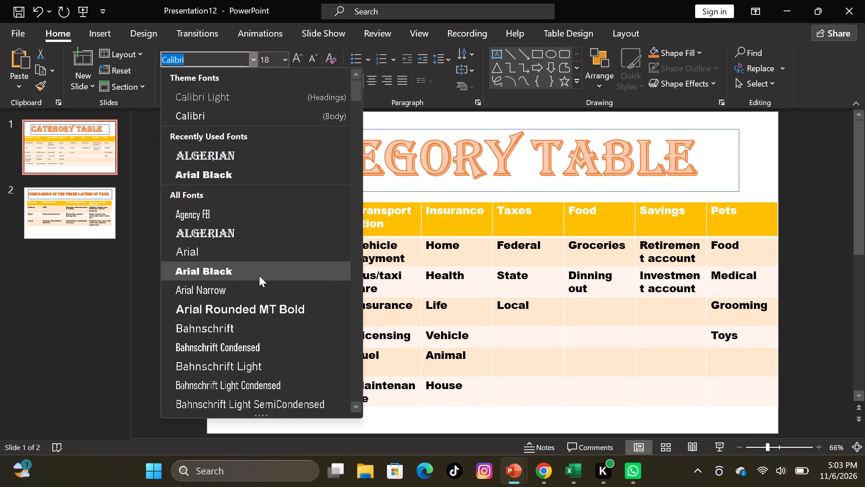
left_click(259, 276)
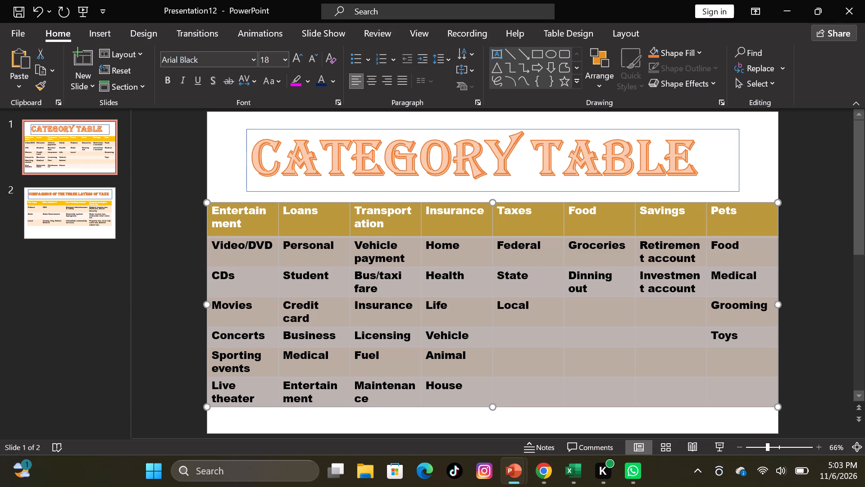
left_click(444, 414)
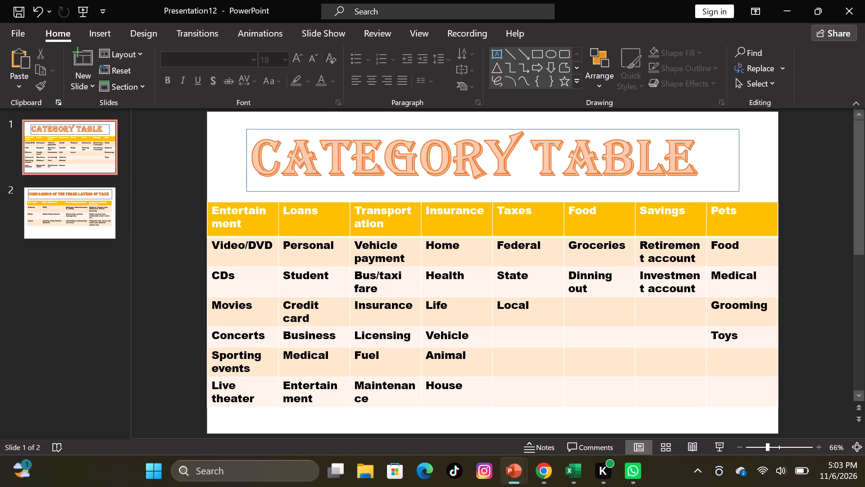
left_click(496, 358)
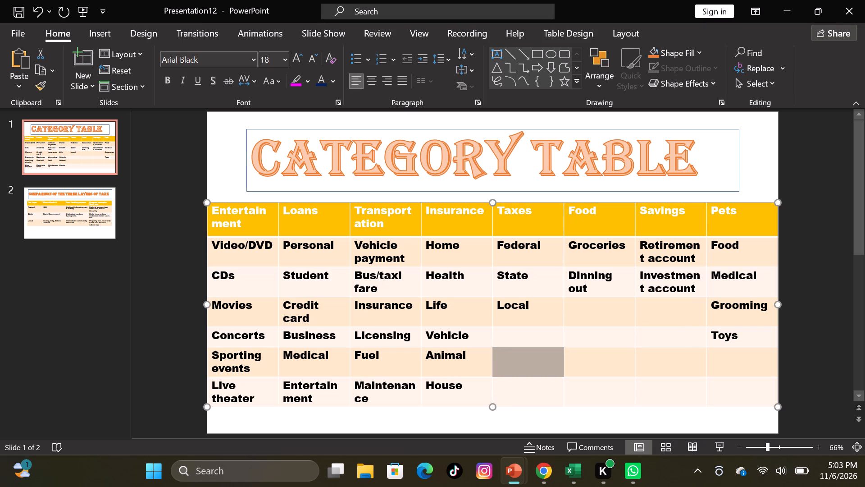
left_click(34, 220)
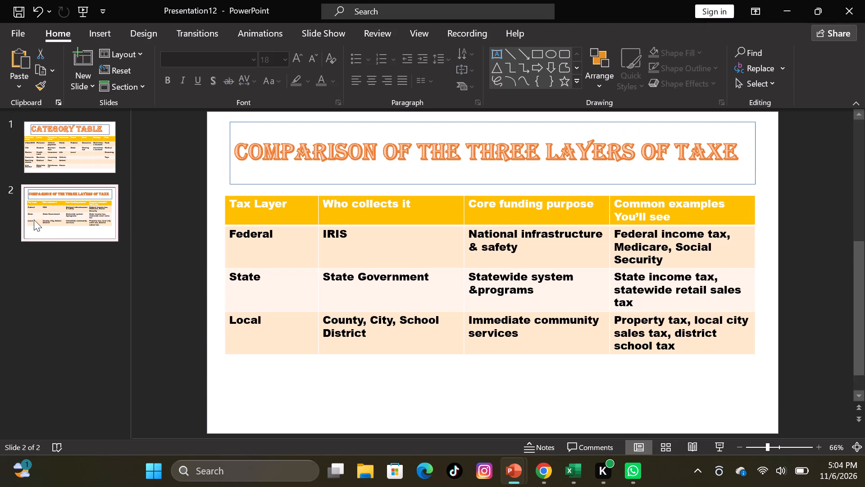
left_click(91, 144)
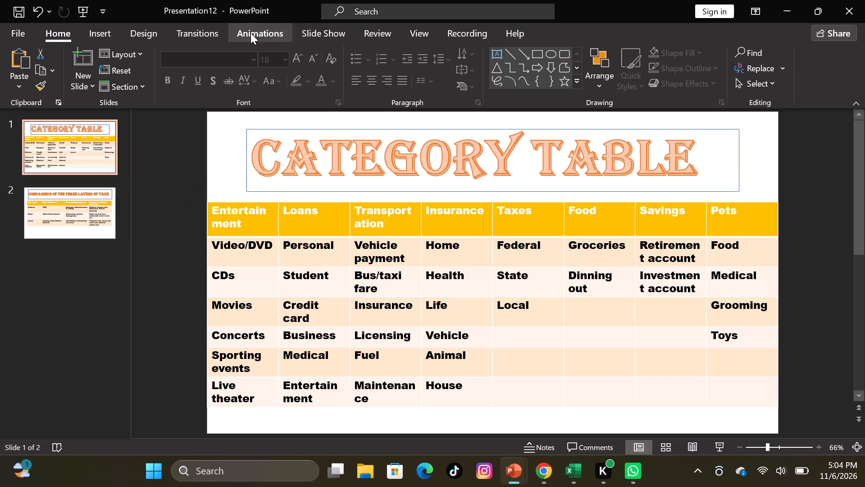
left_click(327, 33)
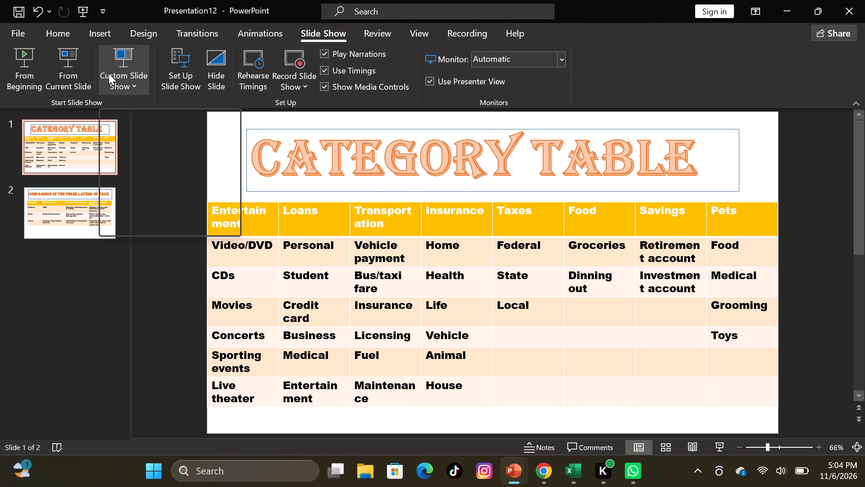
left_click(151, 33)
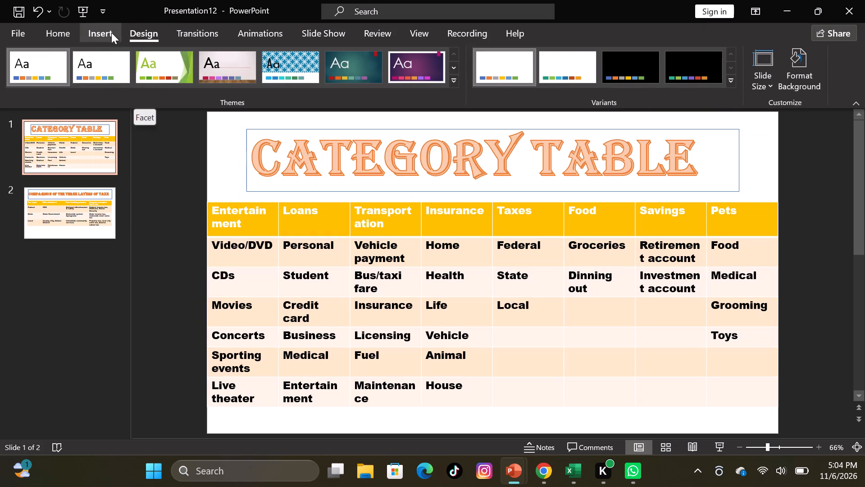
Open the stock icon library for the tax comparison slide and search it for "tax".
left_click(109, 31)
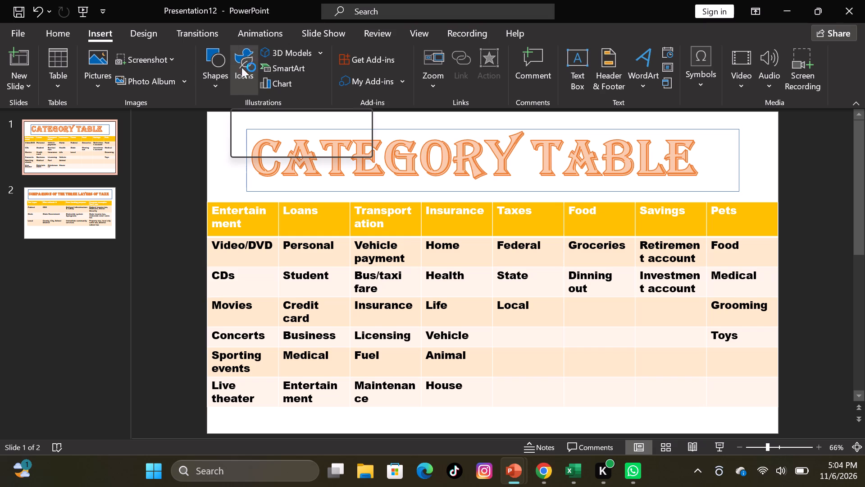
left_click(96, 202)
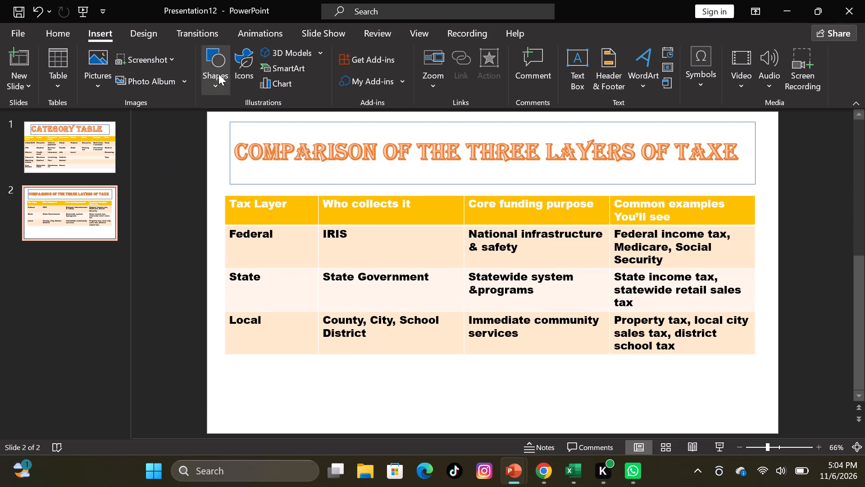
left_click(245, 71)
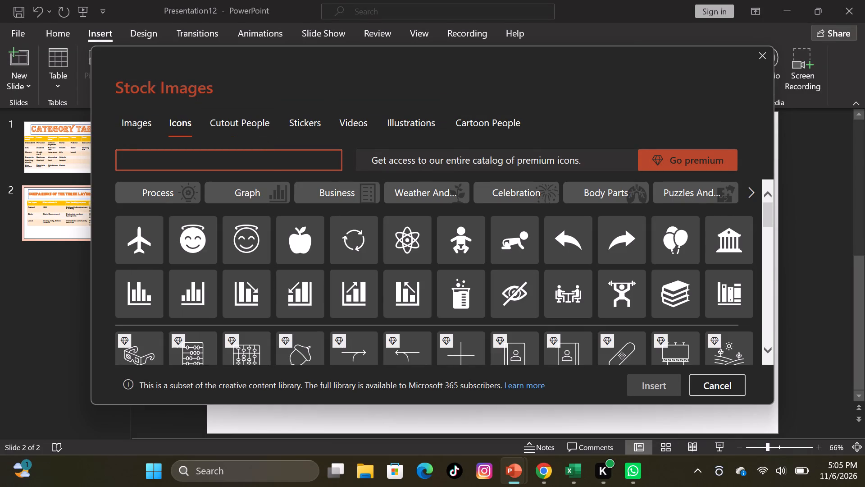
key("t")
type("ax")
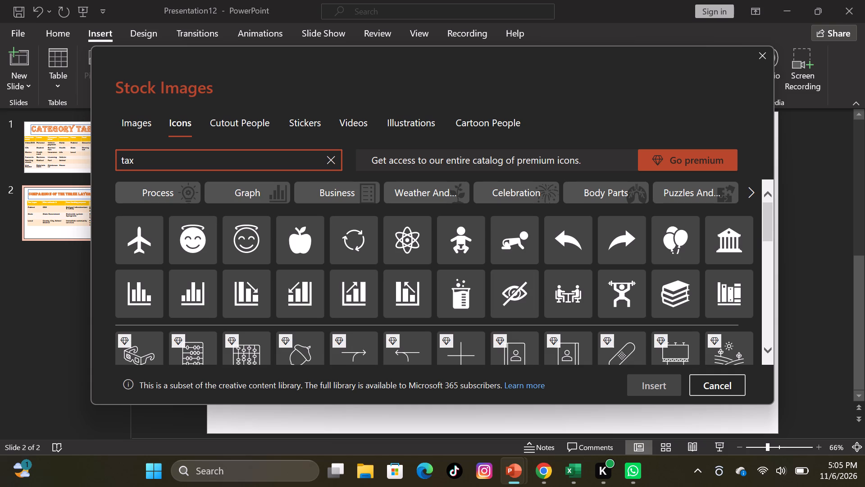
key("Return")
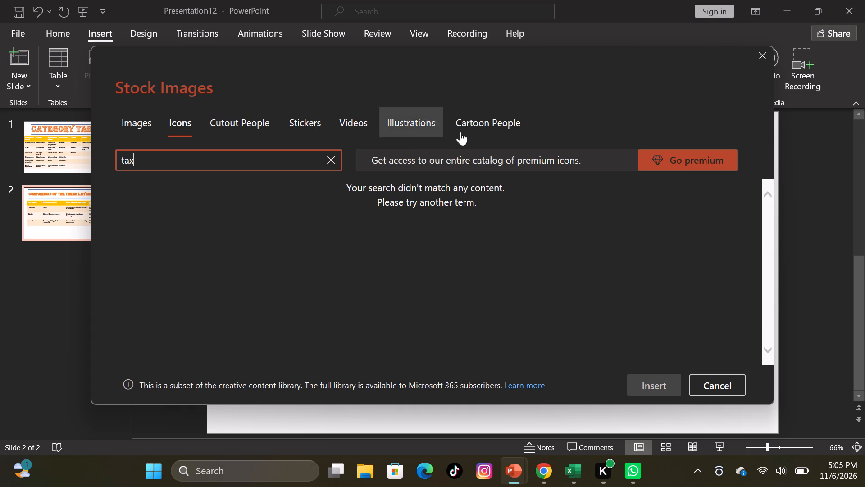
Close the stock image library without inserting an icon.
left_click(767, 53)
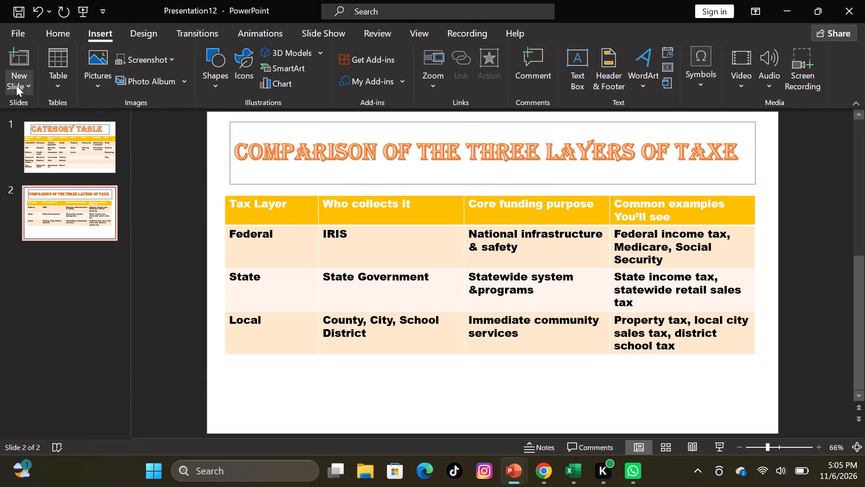
Save the presentation to the Desktop folder as a PowerPoint Presentation named "US tax info".
left_click(17, 35)
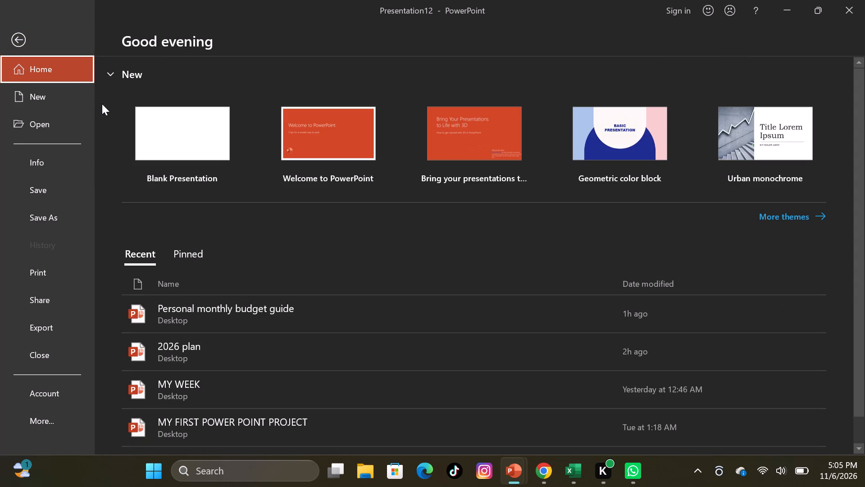
left_click(50, 216)
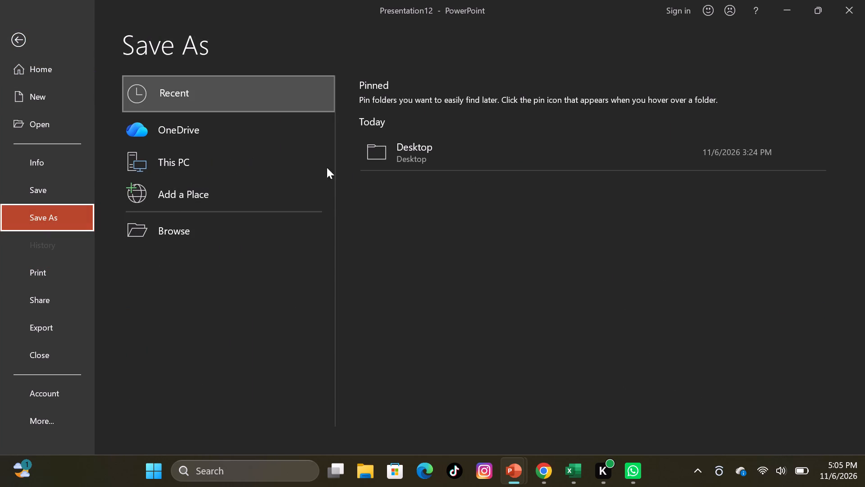
left_click(438, 143)
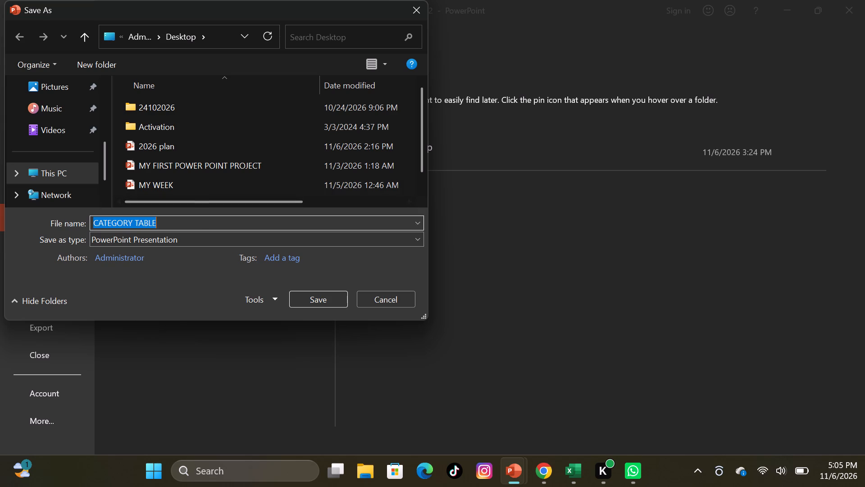
left_click(198, 225)
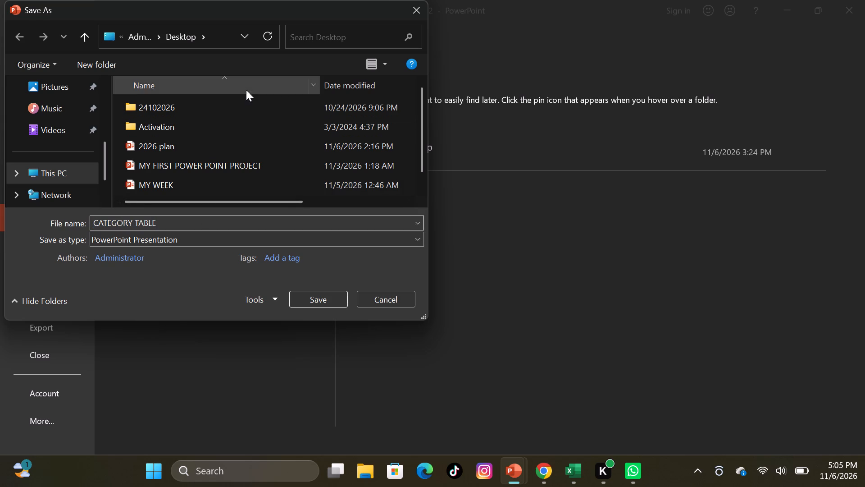
left_click(249, 70)
key("BackSpace")
key("BackSpace")
key("BackSpace")
key("BackSpace")
key("BackSpace")
key("BackSpace")
key("BackSpace")
key("BackSpace")
key("BackSpace")
key("BackSpace")
key("BackSpace")
key("BackSpace")
key("BackSpace")
key("BackSpace")
key("BackSpace")
key("BackSpace")
key("BackSpace")
key("BackSpace")
key("BackSpace")
key("BackSpace")
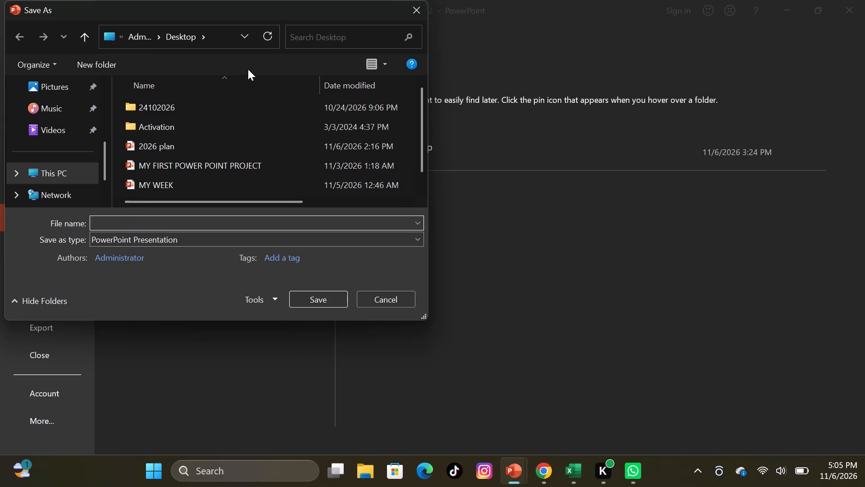
key("u")
key("s")
key("space")
key("t")
type("ax info")
key("Left")
key("Left")
key("Left")
key("Left")
key("Left")
key("Left")
key("Left")
key("Left")
key("Left")
key("Left")
key("BackSpace")
key("u")
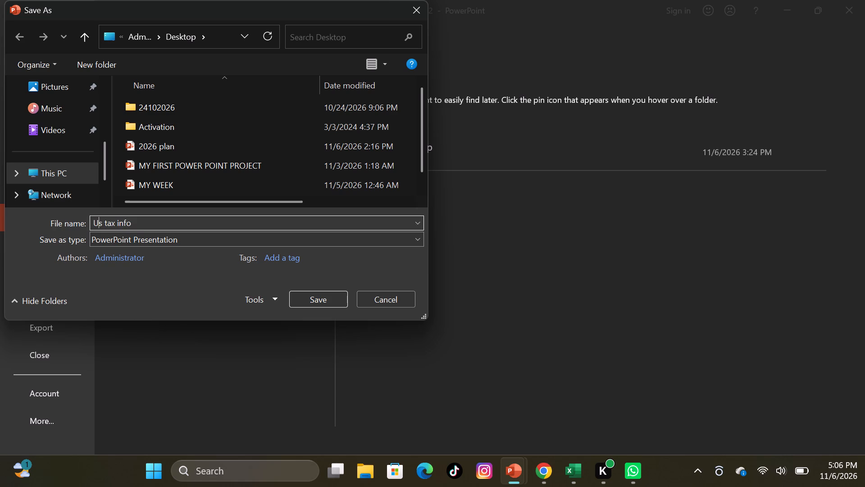
key("Right")
key("BackSpace")
key("s")
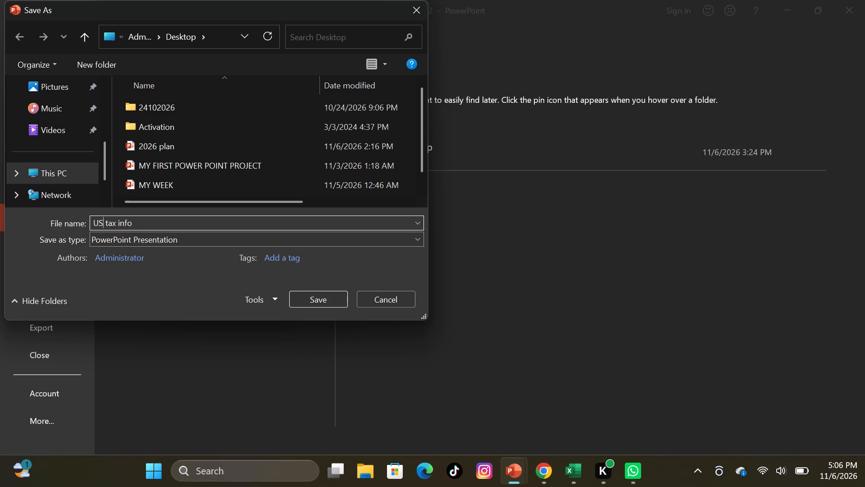
key("Return")
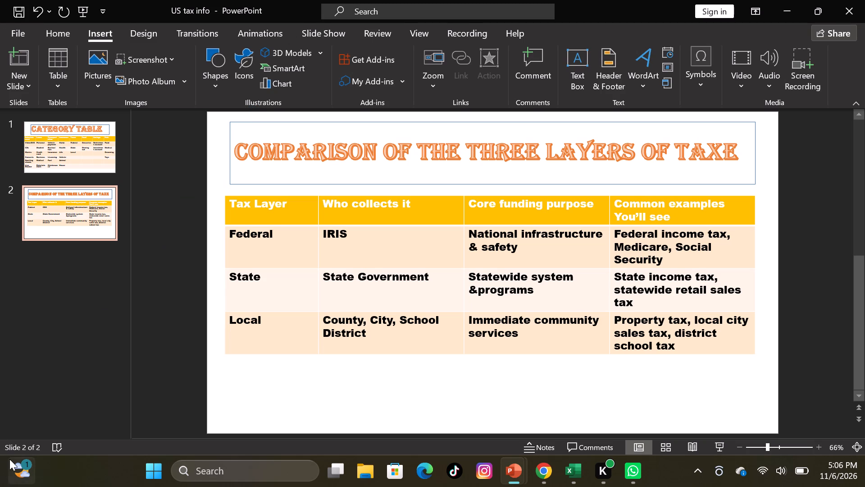